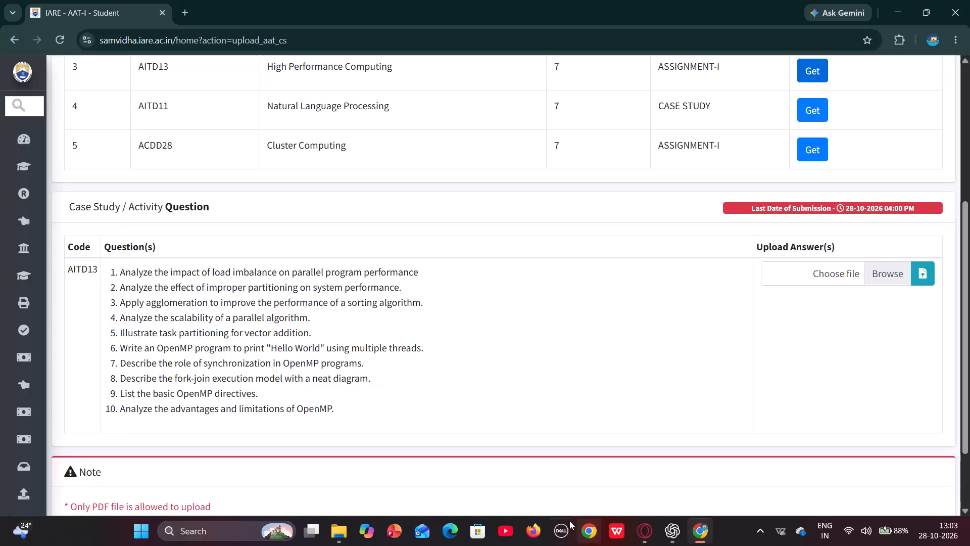
Switch to the Downloads folder in File Explorer.
click(338, 532)
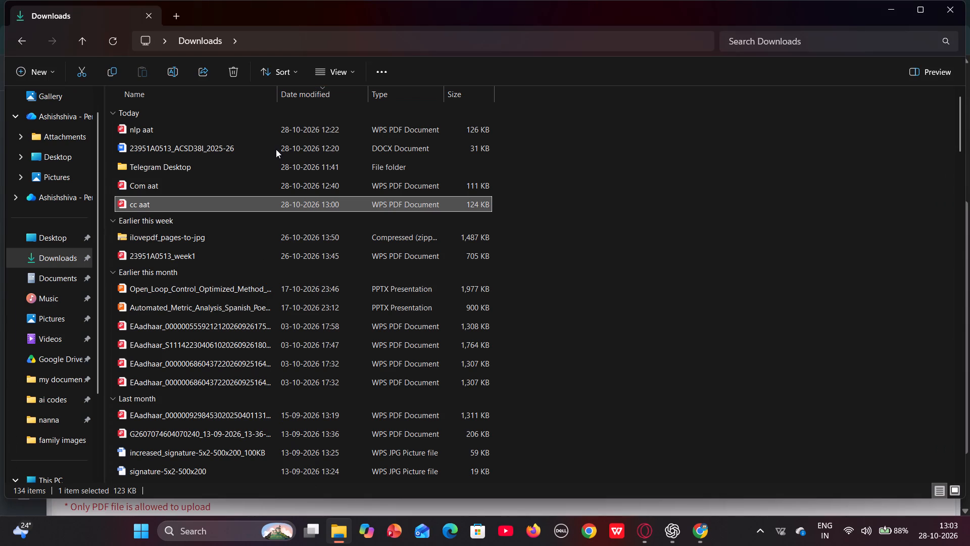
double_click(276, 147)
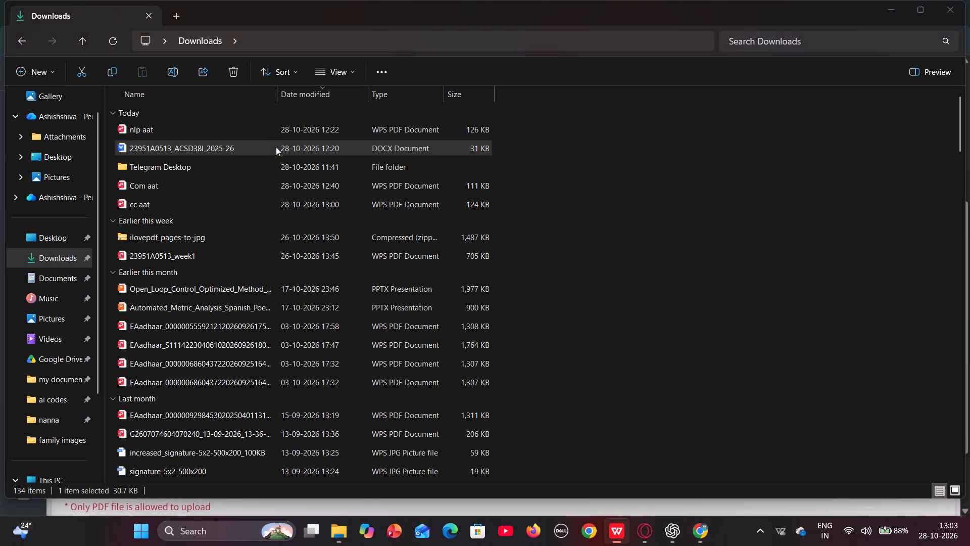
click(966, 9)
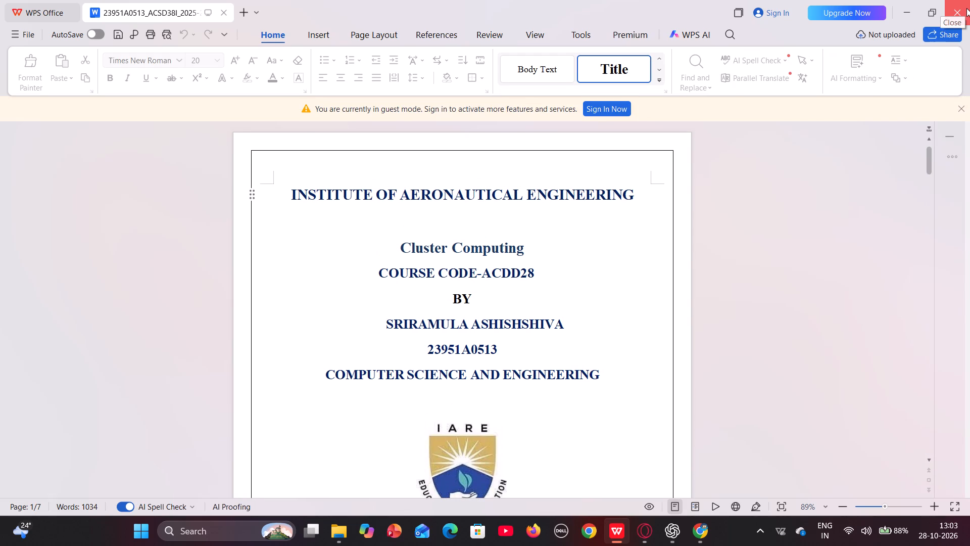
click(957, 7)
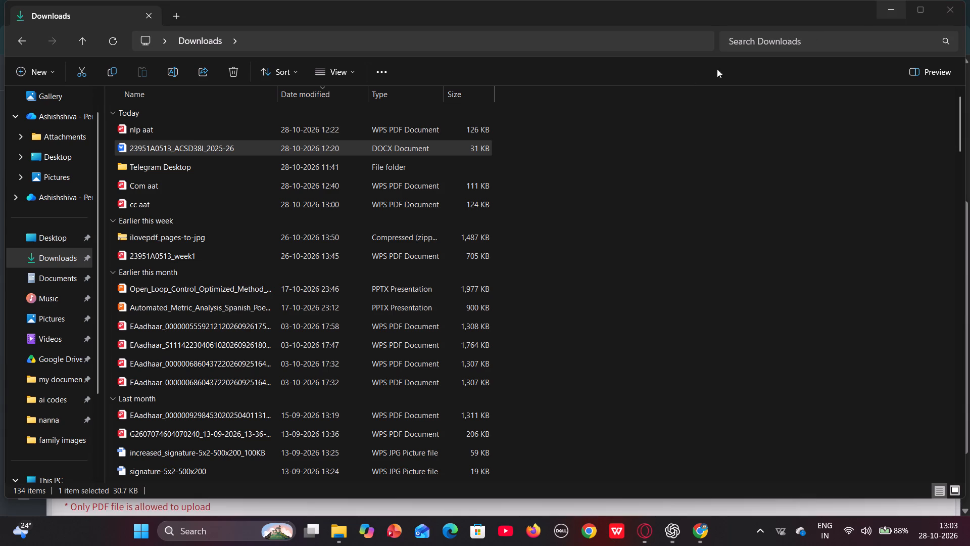
Open the ACSD38I_2025-26 DOCX document from Downloads with Word.
right_click(451, 141)
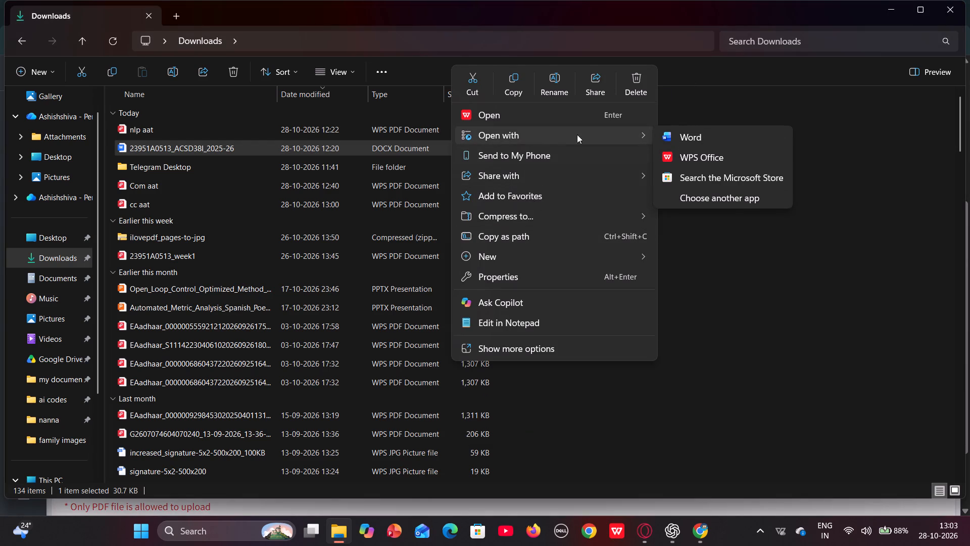
click(675, 131)
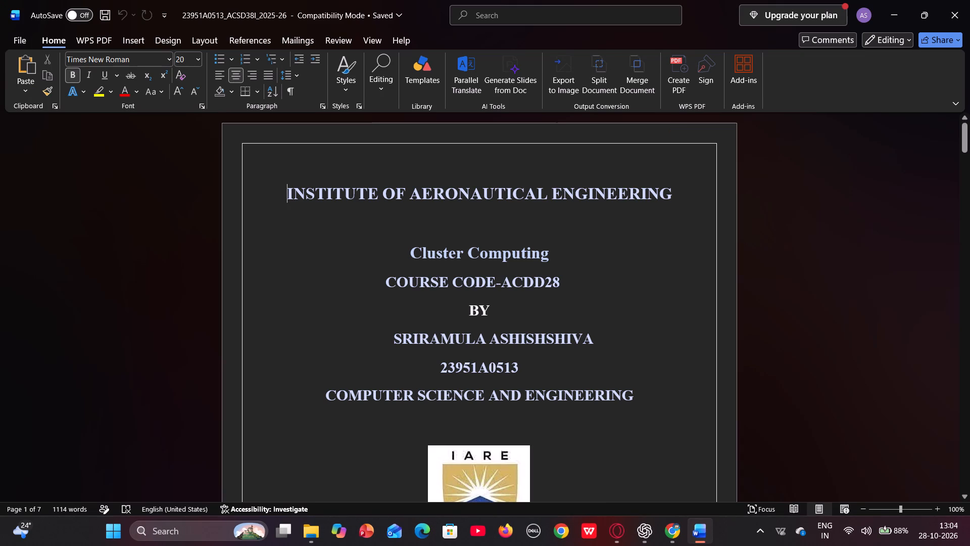
Replace the subject title "Cluster Computing" on the cover page with "HPC".
scroll(560, 230, down, 6)
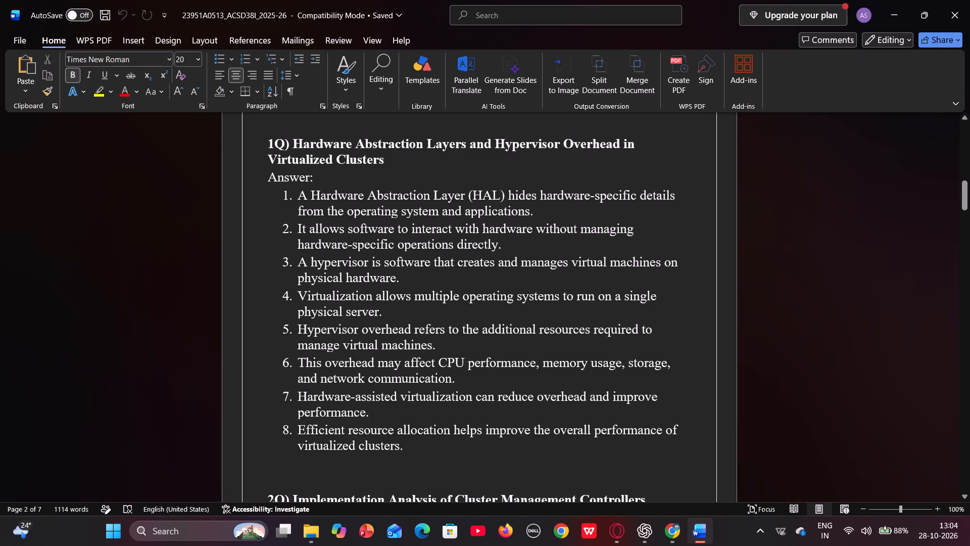
scroll(316, 150, up, 2)
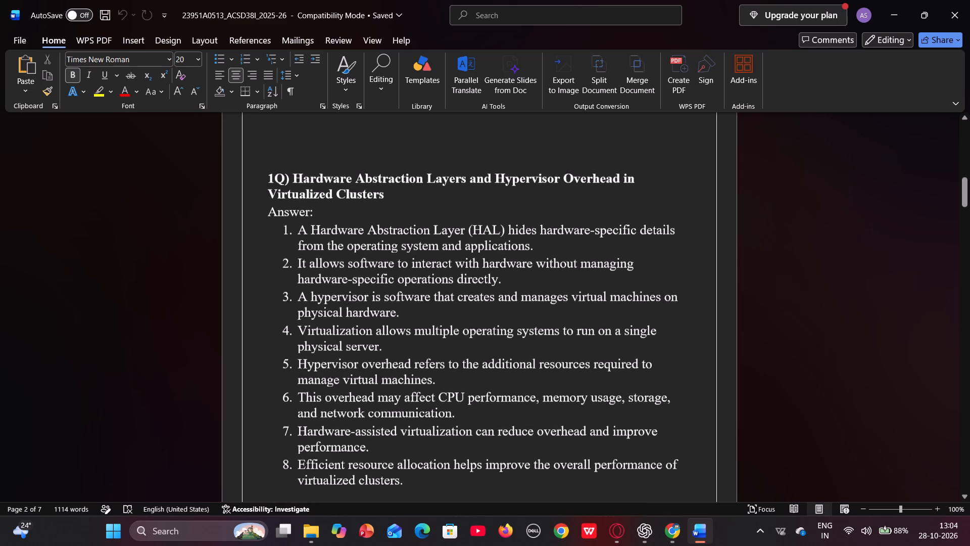
scroll(316, 150, up, 2)
scroll(441, 181, up, 2)
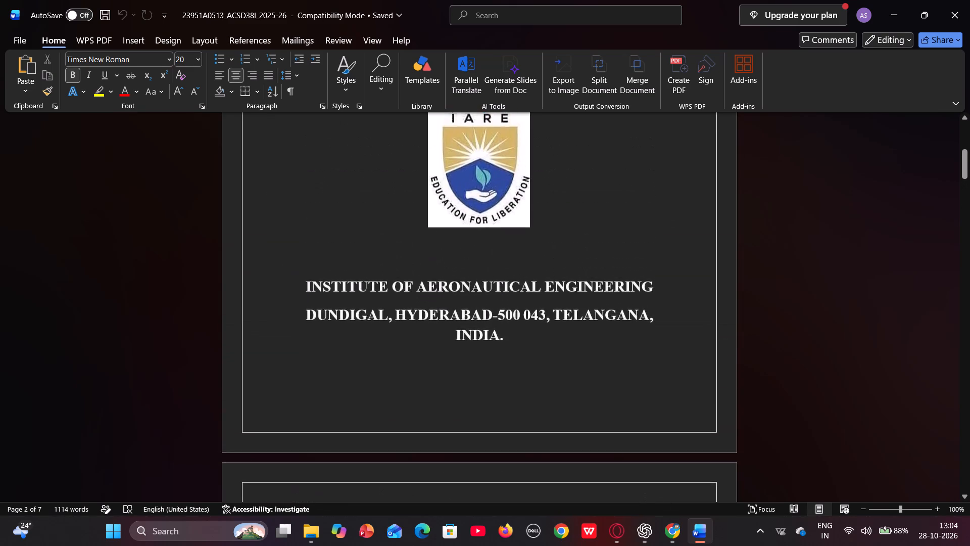
scroll(441, 181, up, 2)
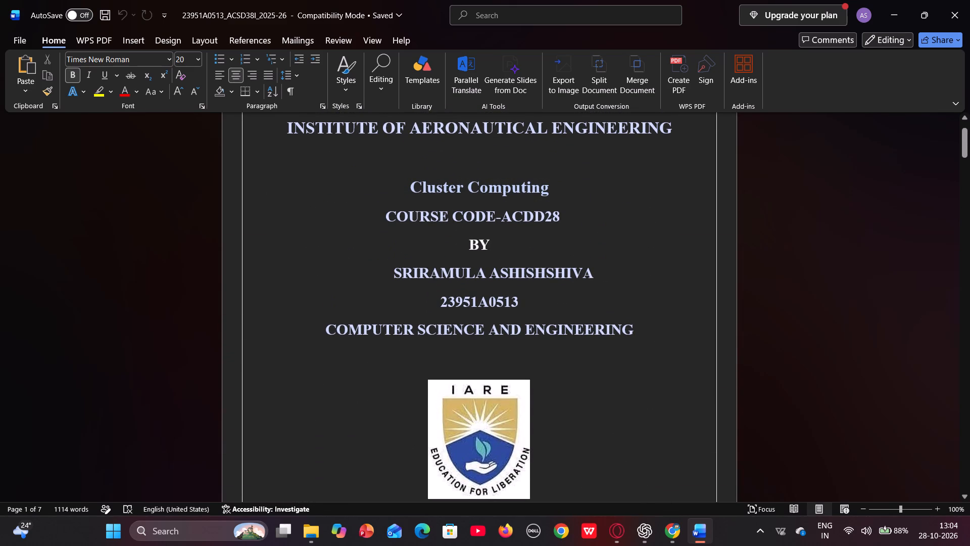
click(550, 188)
key(BackSpace)
key(BackSpace)
key(BackSpace)
key(BackSpace)
key(BackSpace)
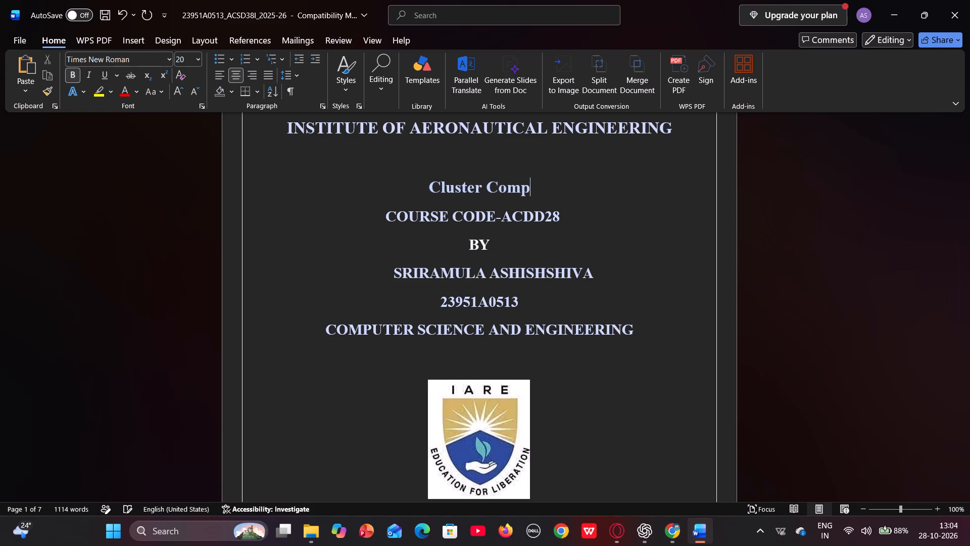
key(BackSpace)
key(BackSpace)
key(BackSpace)
key(BackSpace)
key(BackSpace)
key(BackSpace)
key(BackSpace)
key(BackSpace)
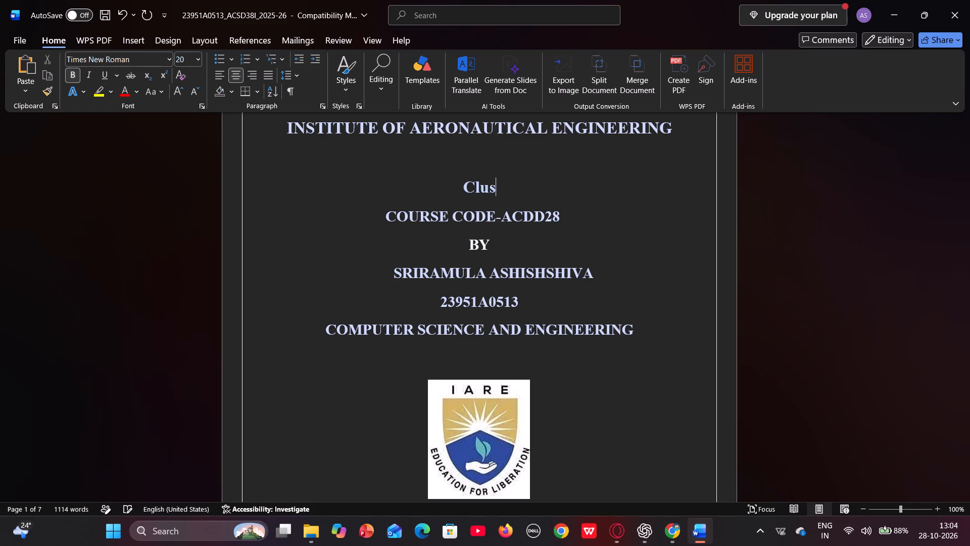
key(BackSpace)
key(BackSpace)
key(BackSpace)
key(BackSpace)
key(h)
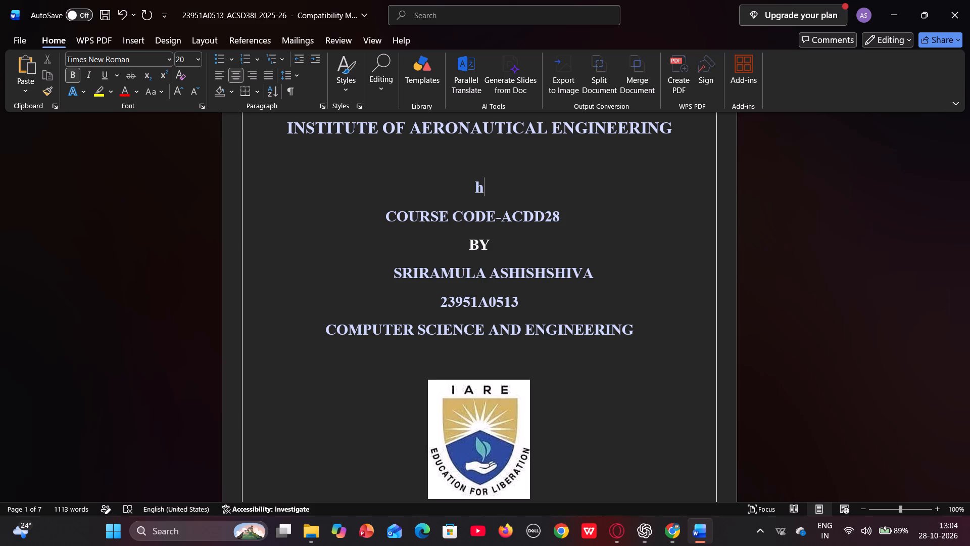
key(BackSpace)
text(HP)
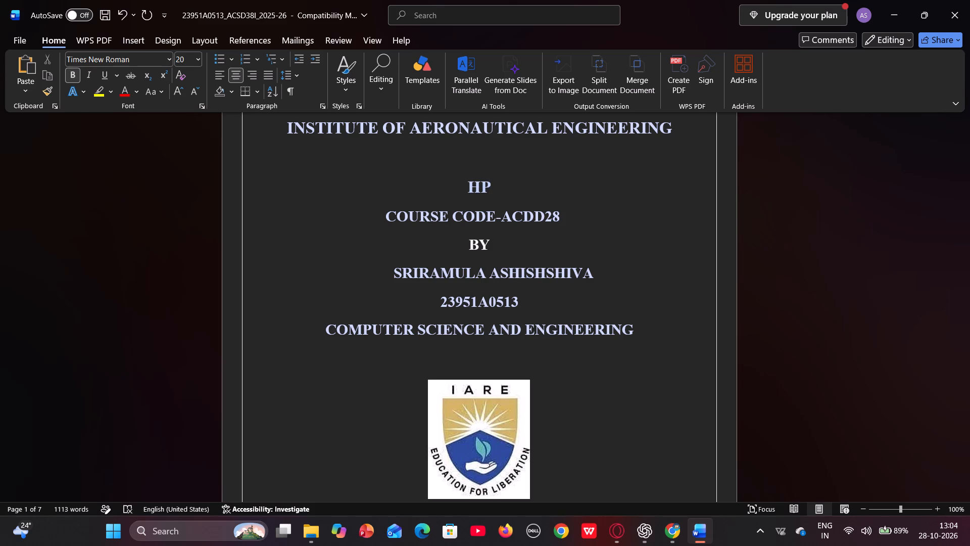
key(c)
Delete all the old questions and answers, from the 1Q heading on page 2 through the end of the document.
scroll(560, 204, down, 1)
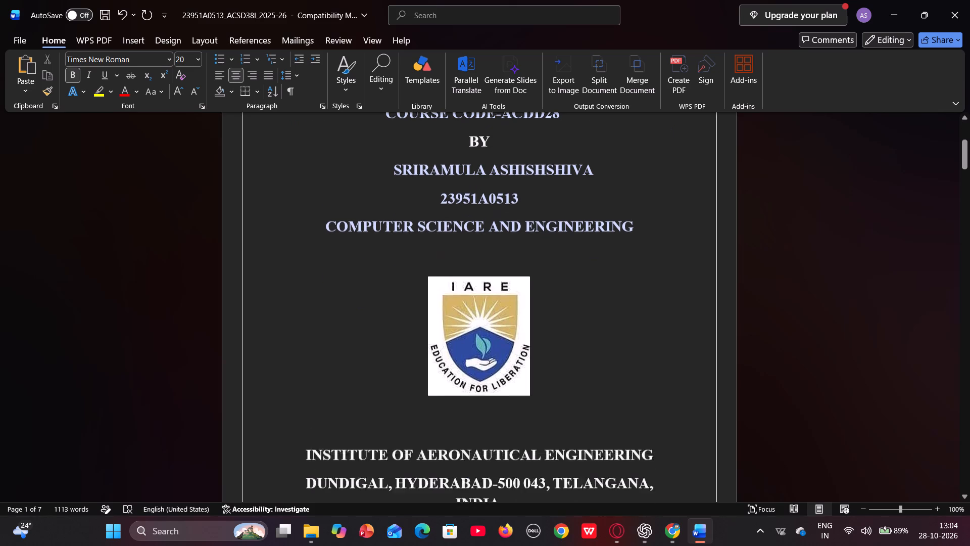
scroll(560, 204, down, 4)
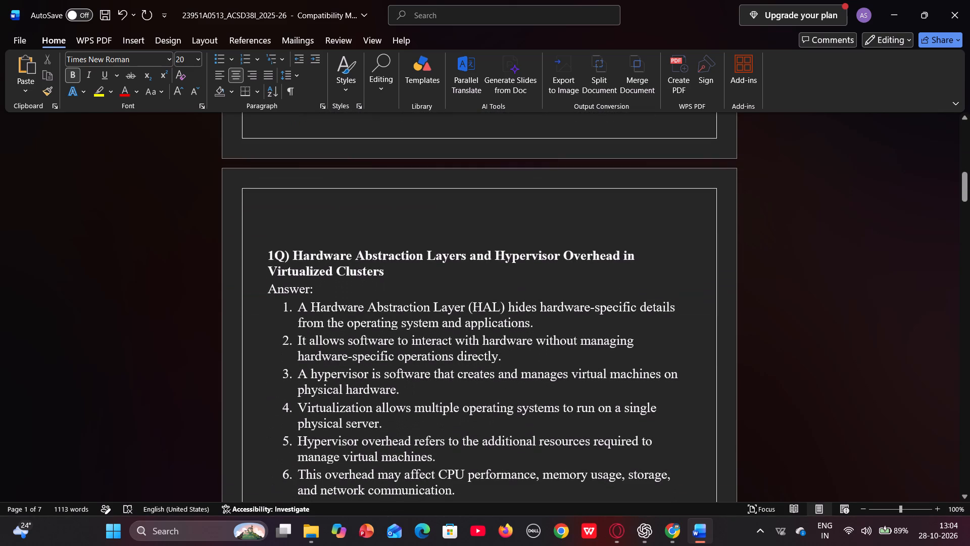
drag(267, 247, 483, 465)
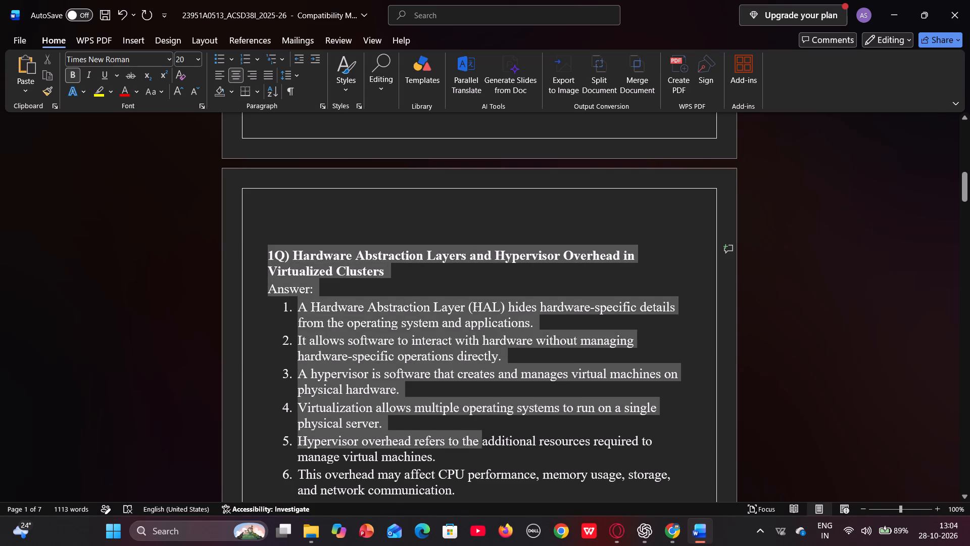
drag(483, 465, 553, 517)
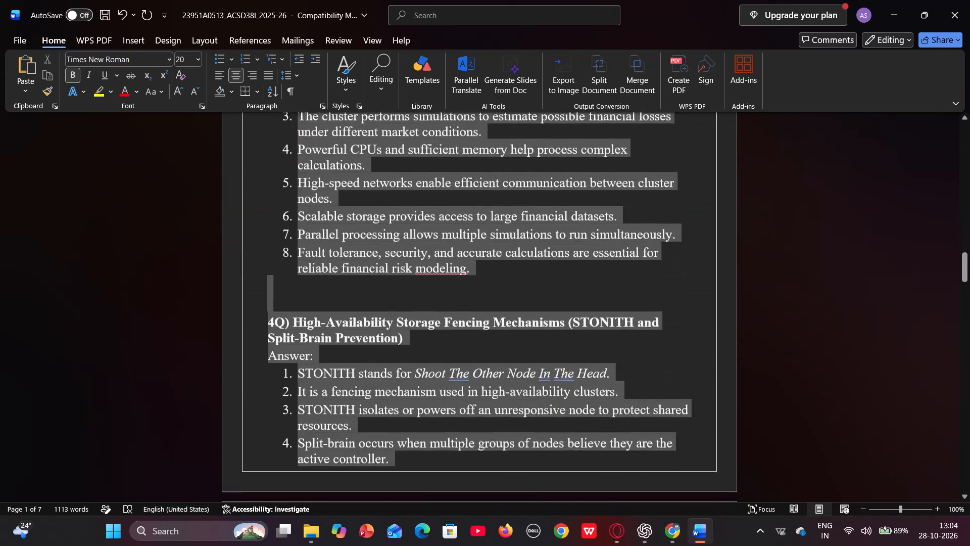
drag(553, 517, 584, 544)
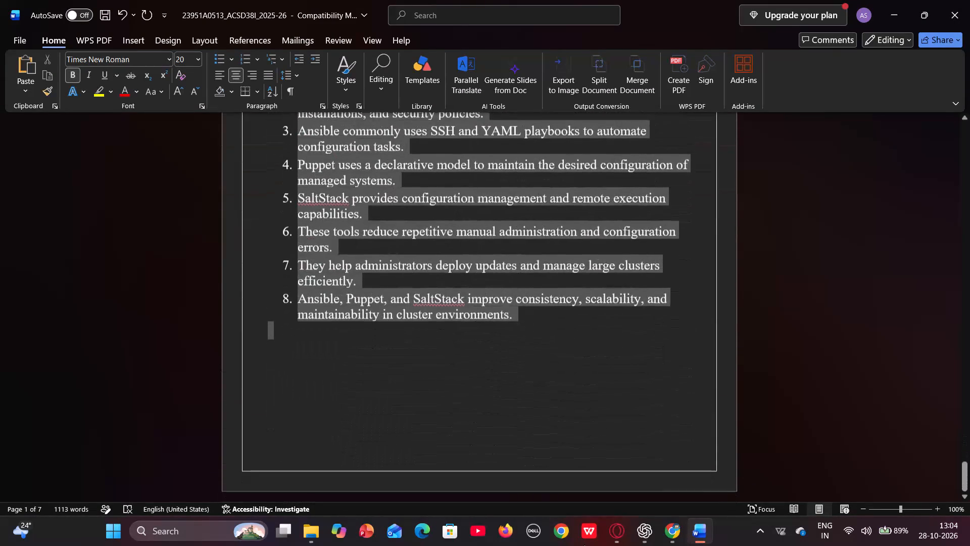
key(BackSpace)
Check the cover page and the emptied page that follows it.
scroll(564, 545, up, 1)
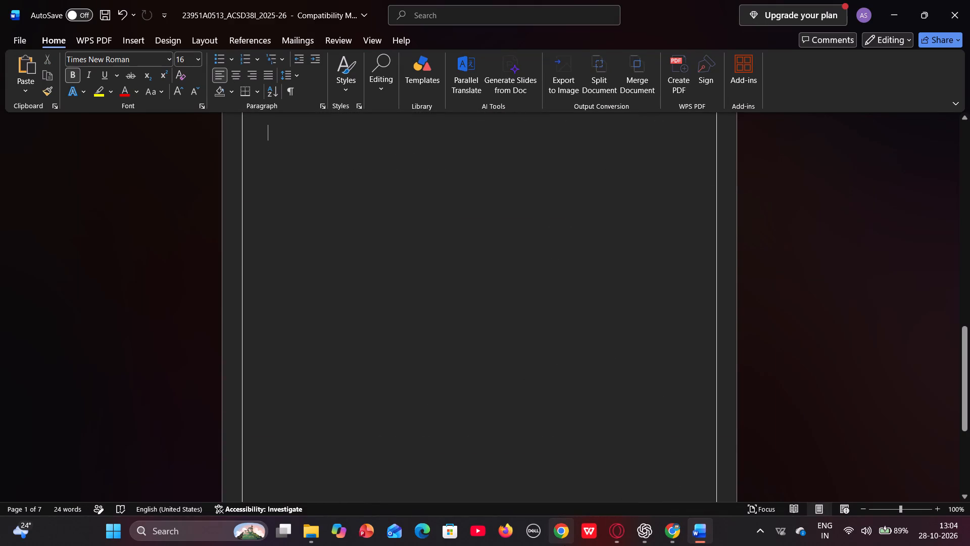
scroll(564, 545, up, 10)
scroll(486, 389, up, 4)
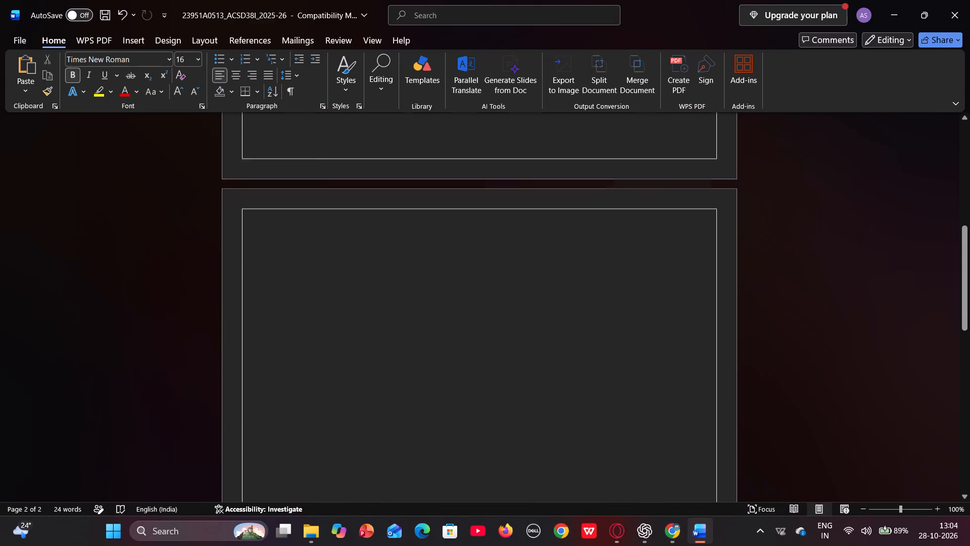
scroll(486, 389, up, 3)
scroll(486, 389, right, 1)
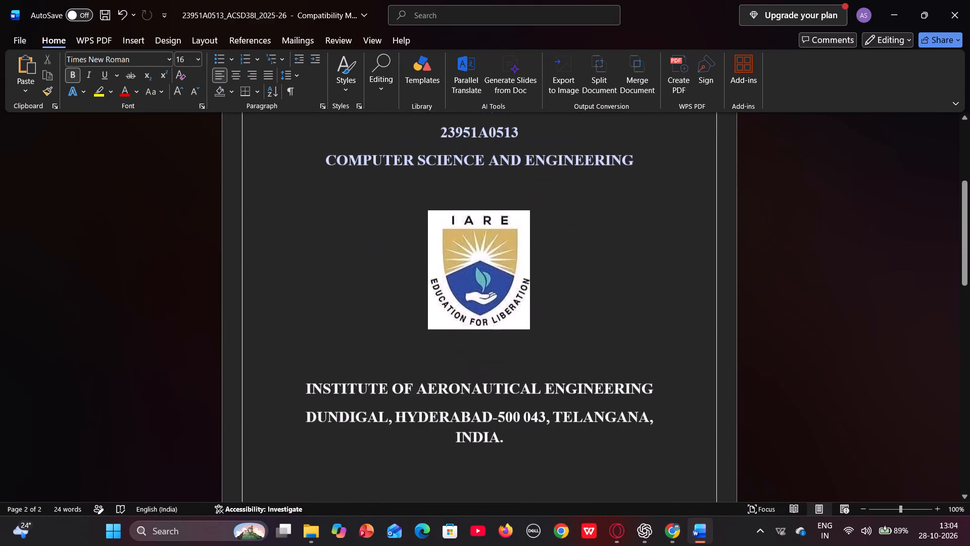
scroll(486, 389, right, 1)
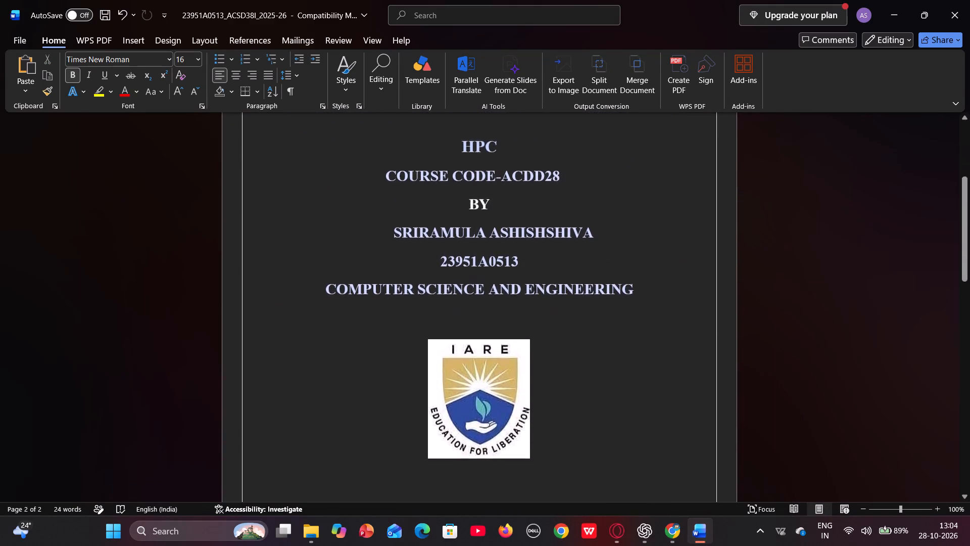
scroll(486, 389, right, 1)
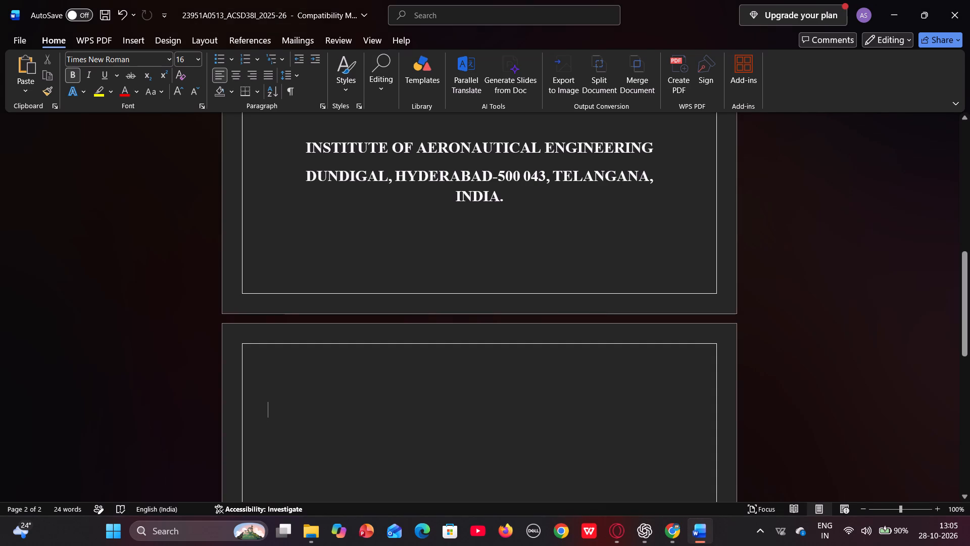
key(ctrl+v)
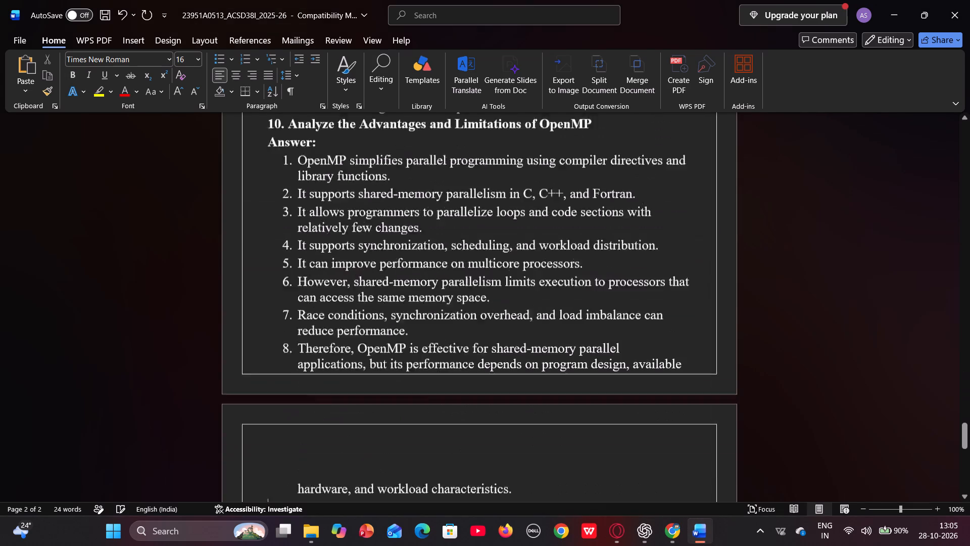
Switch to the college portal in Chrome and copy the course name "High Performance Computing" from the AITD13 row.
click(673, 534)
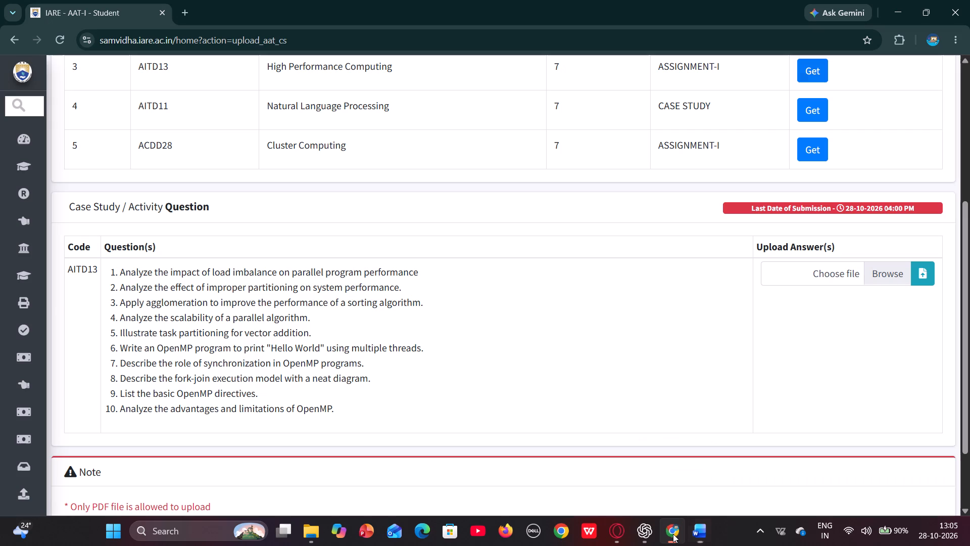
scroll(174, 315, up, 1)
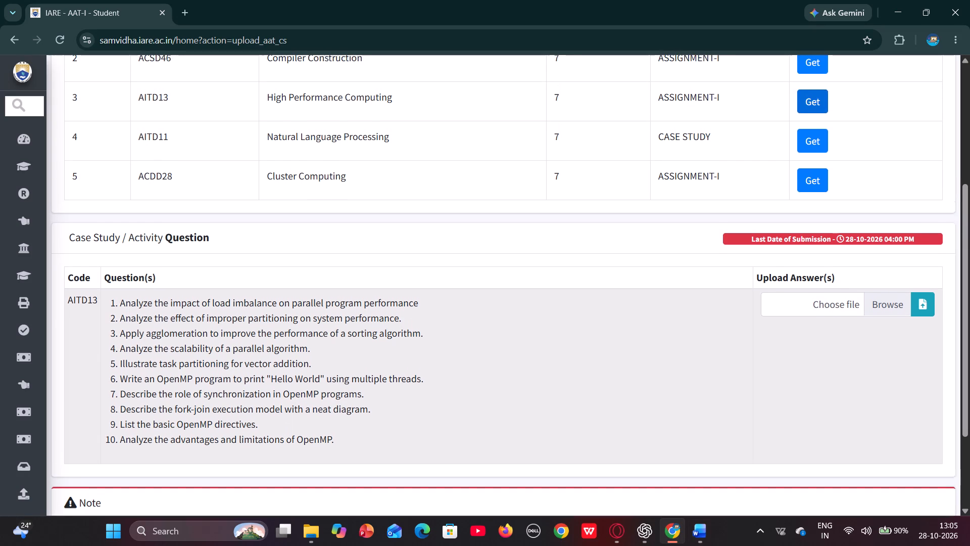
scroll(174, 315, up, 3)
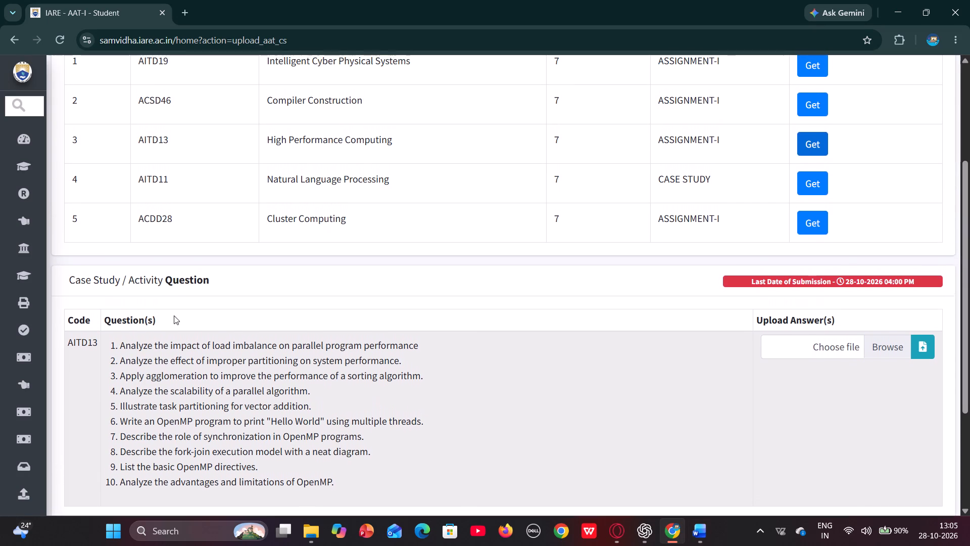
scroll(123, 329, up, 1)
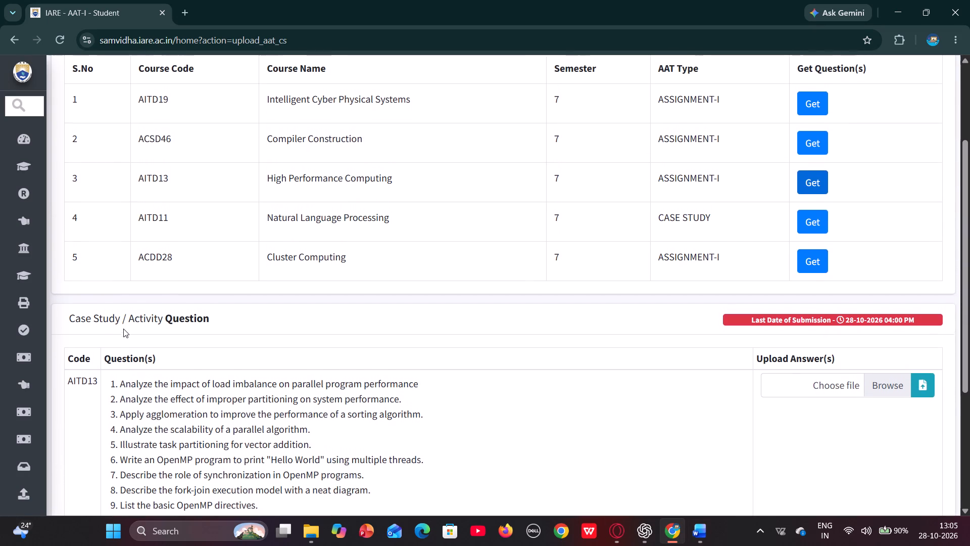
scroll(123, 329, up, 1)
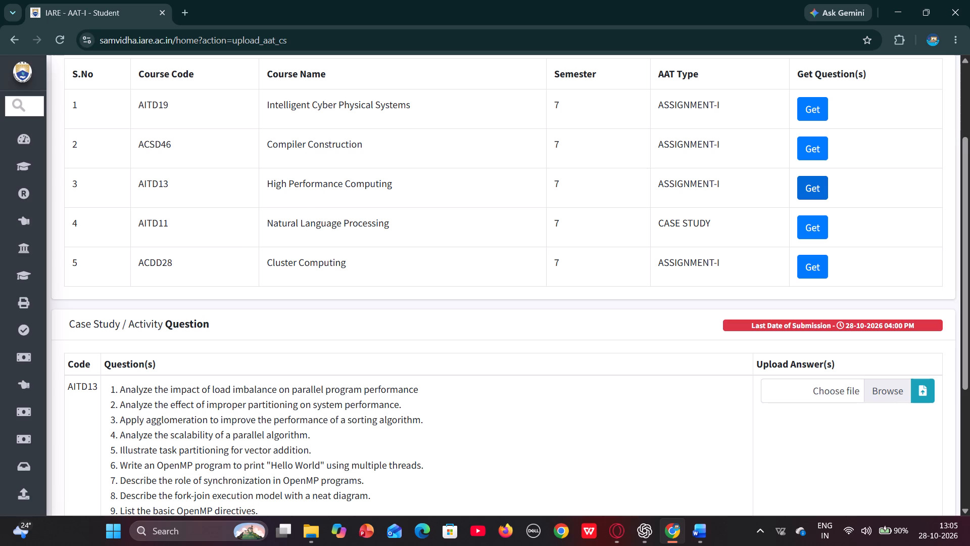
drag(268, 184, 337, 191)
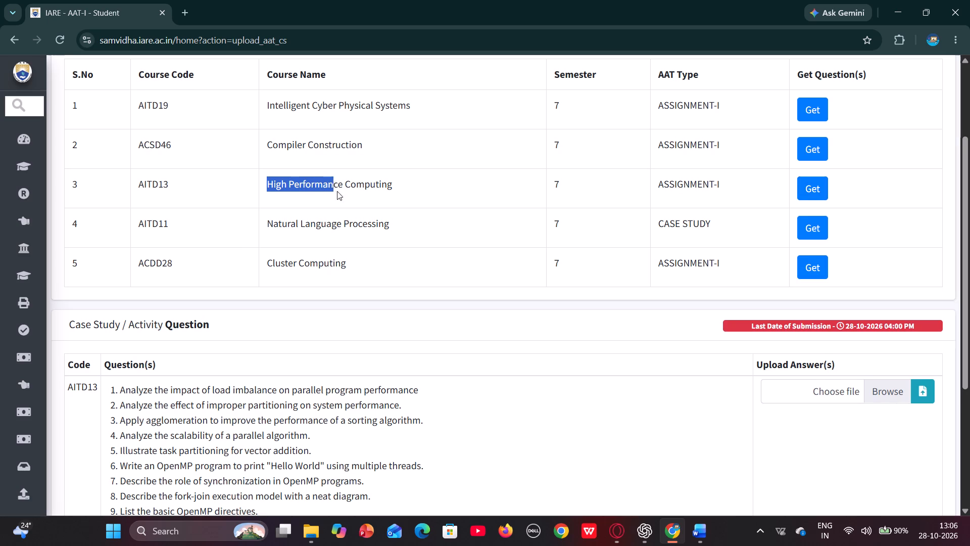
drag(337, 191, 411, 190)
key(ctrl+c)
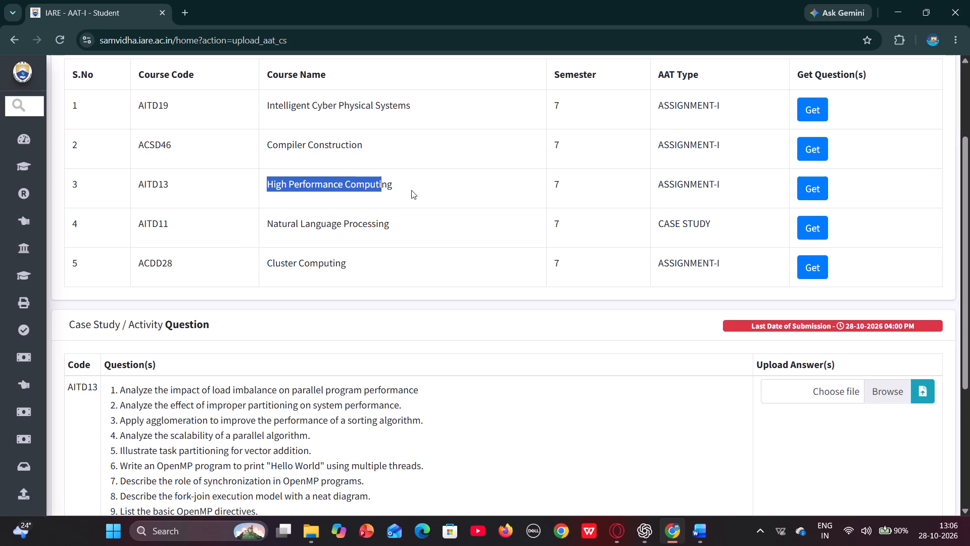
key(ctrl+c)
key(ctrl+c)
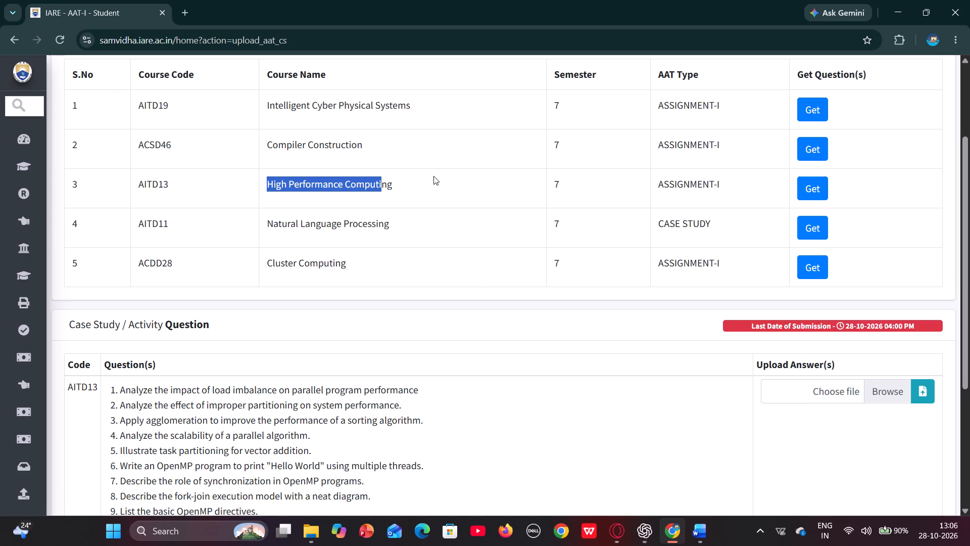
click(432, 191)
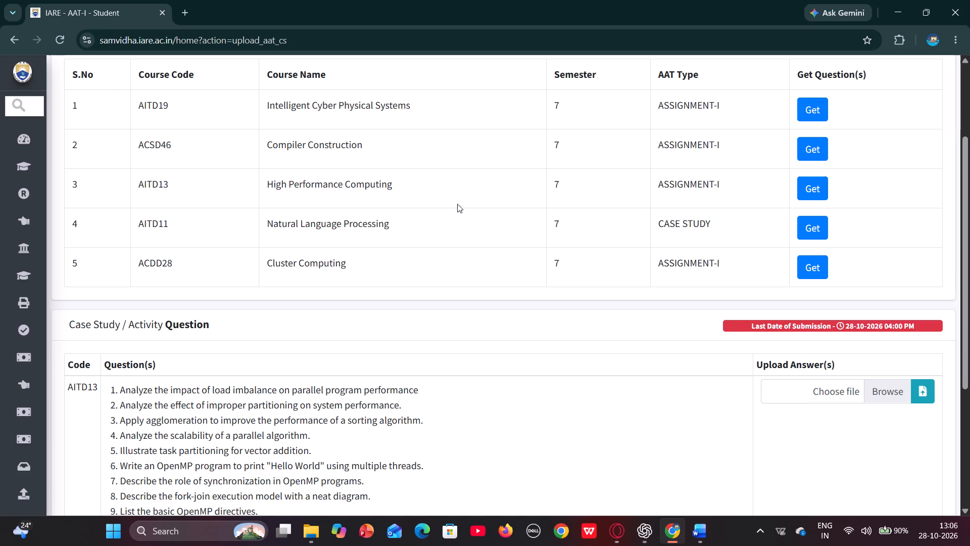
Switch back to Word and change the course code on the cover page to AITD13.
click(703, 535)
scroll(545, 411, up, 9)
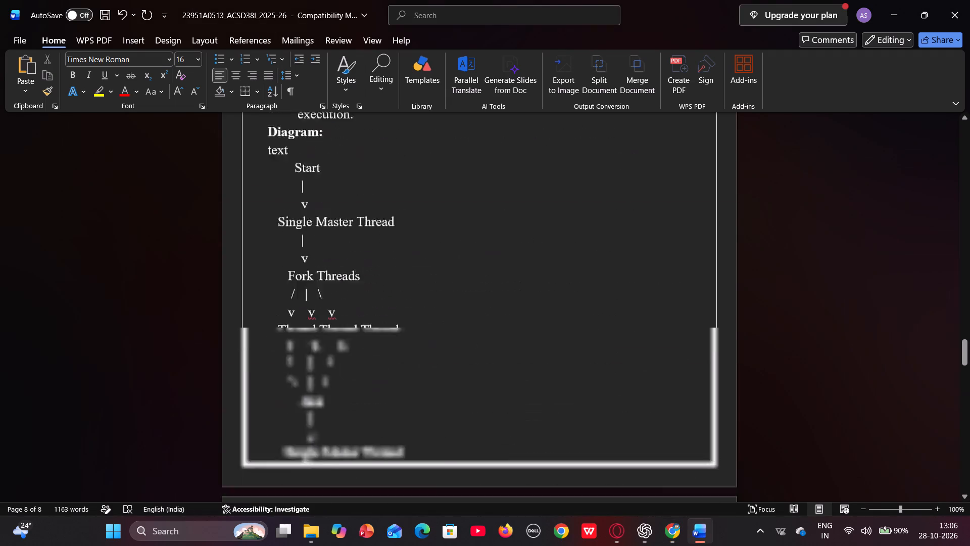
scroll(545, 411, up, 17)
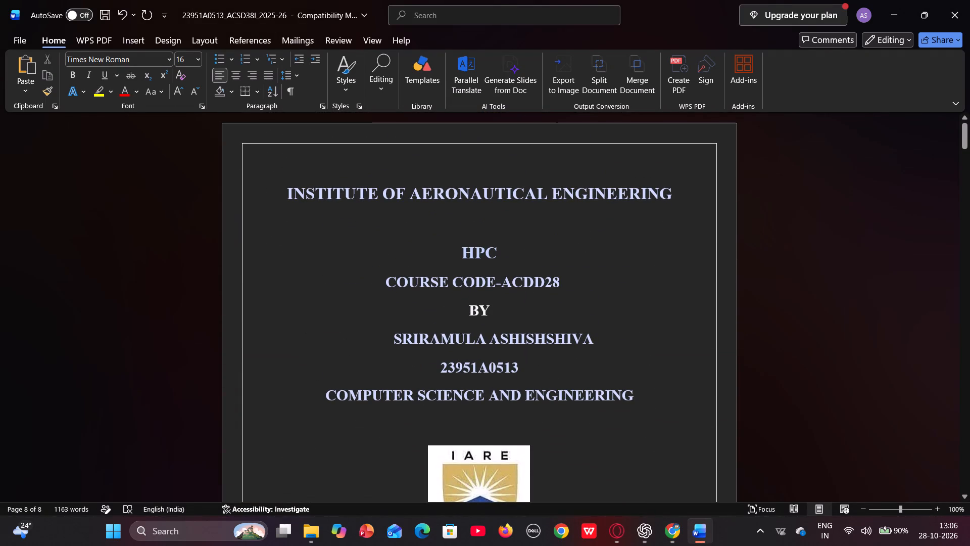
click(571, 281)
key(BackSpace)
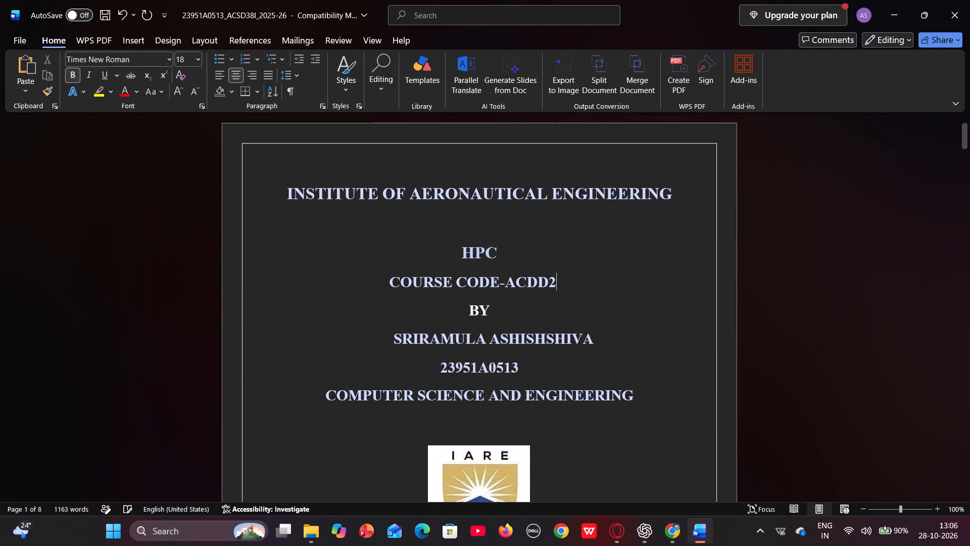
key(BackSpace)
key(BackSpace)
key(BackSpace)
key(BackSpace)
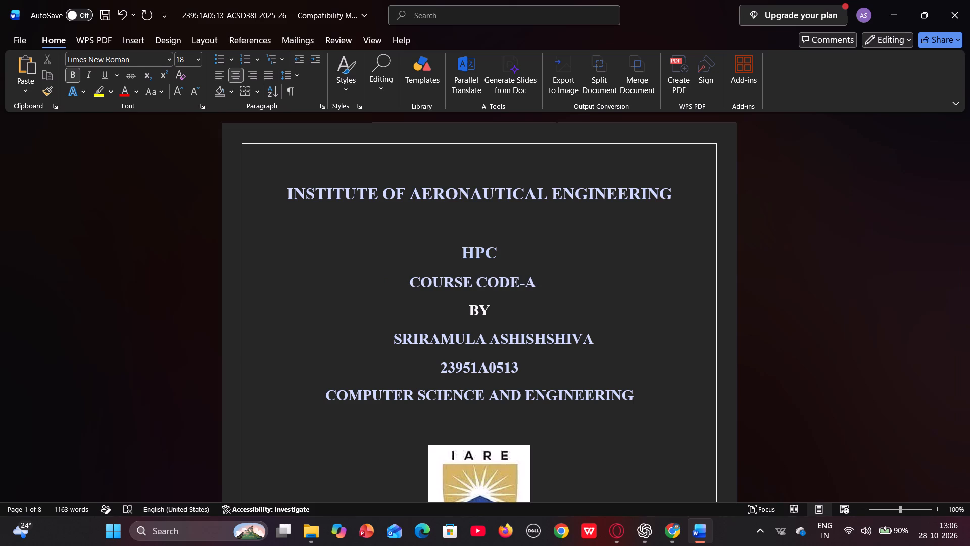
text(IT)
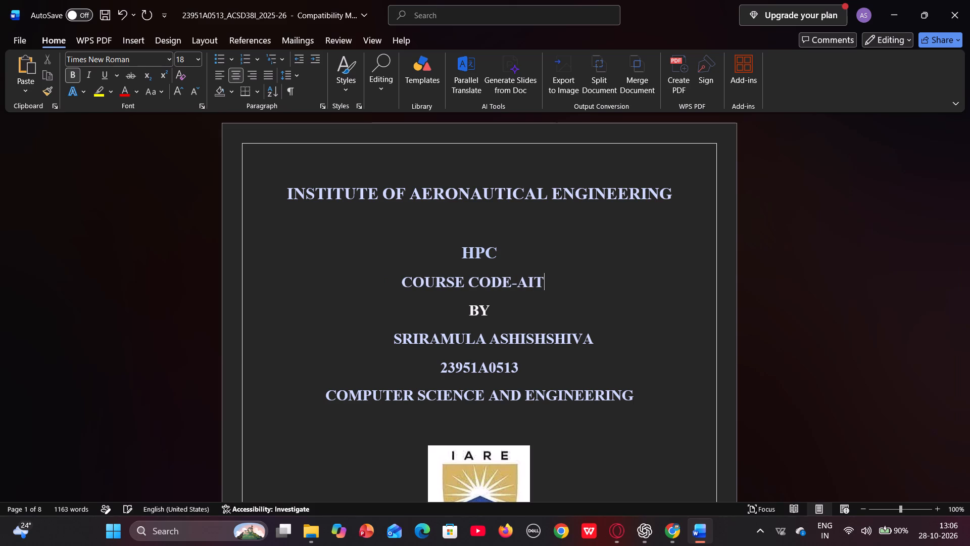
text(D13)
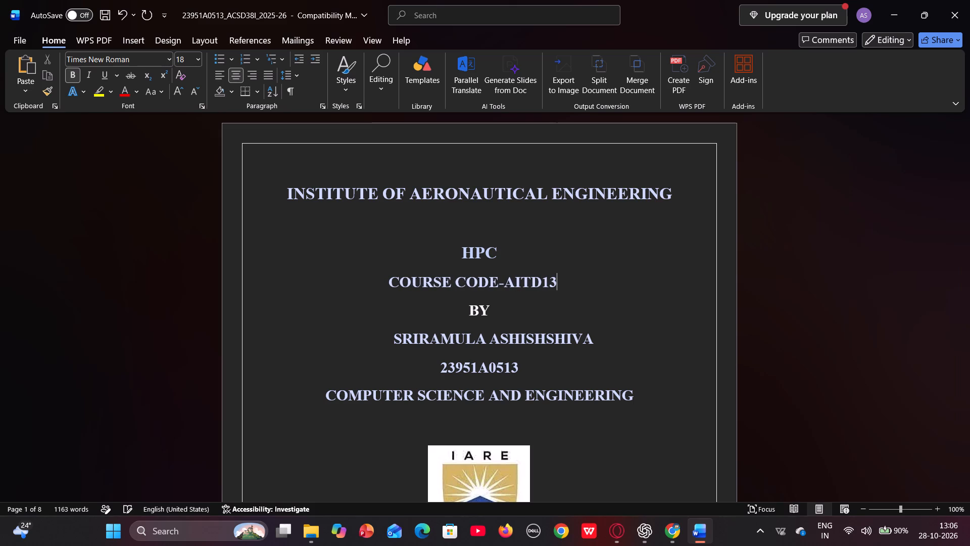
Replace the cover page subject title "HPC" with the copied course name "High Performance Computing".
click(511, 252)
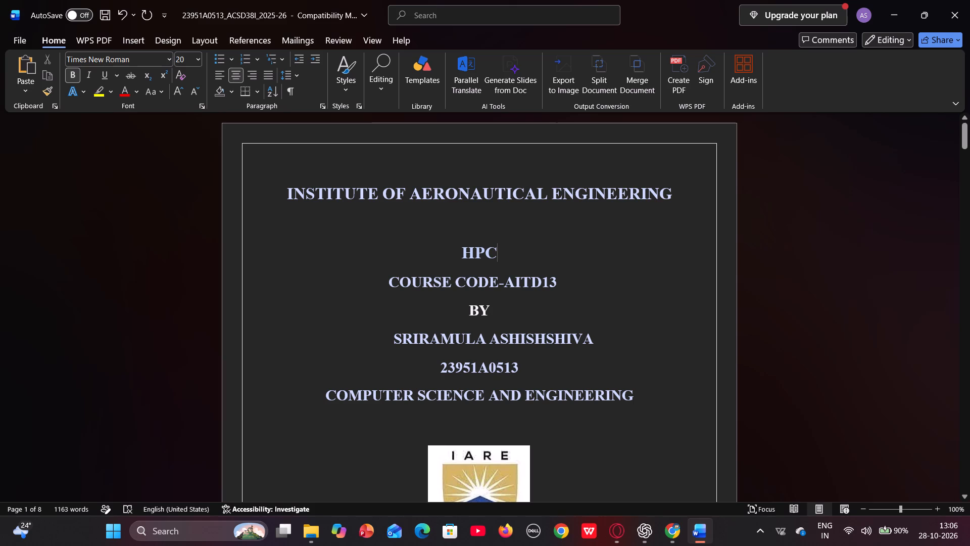
key(ctrl+v)
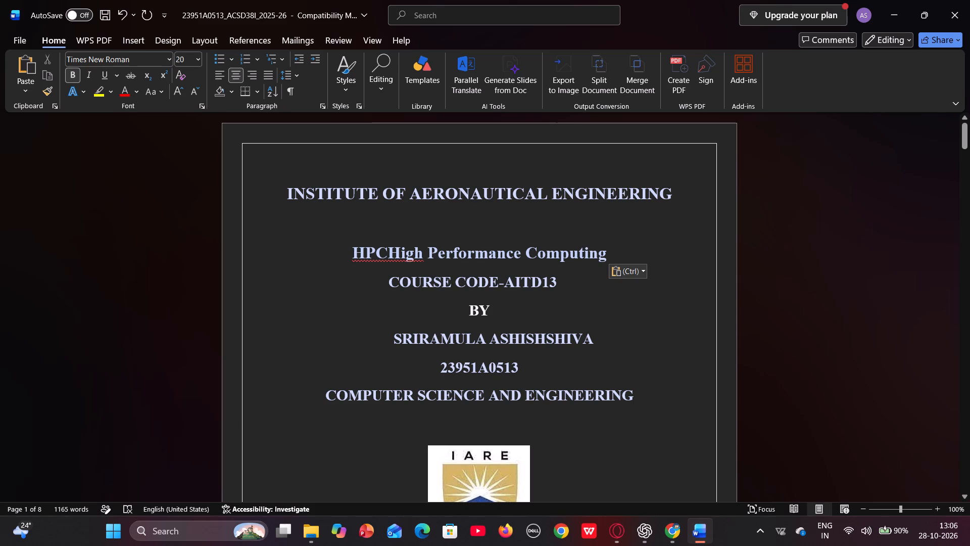
click(383, 257)
key(BackSpace)
key(BackSpace)
key(BackSpace)
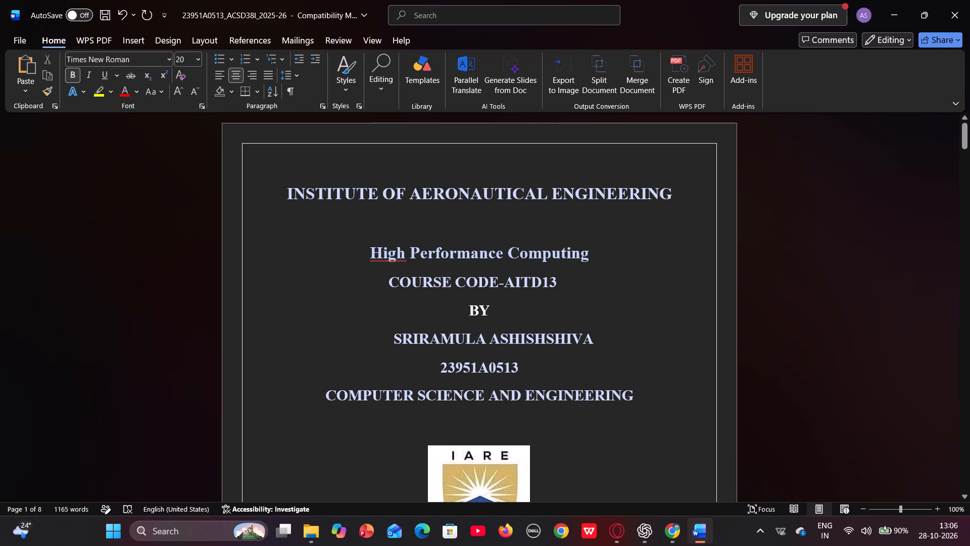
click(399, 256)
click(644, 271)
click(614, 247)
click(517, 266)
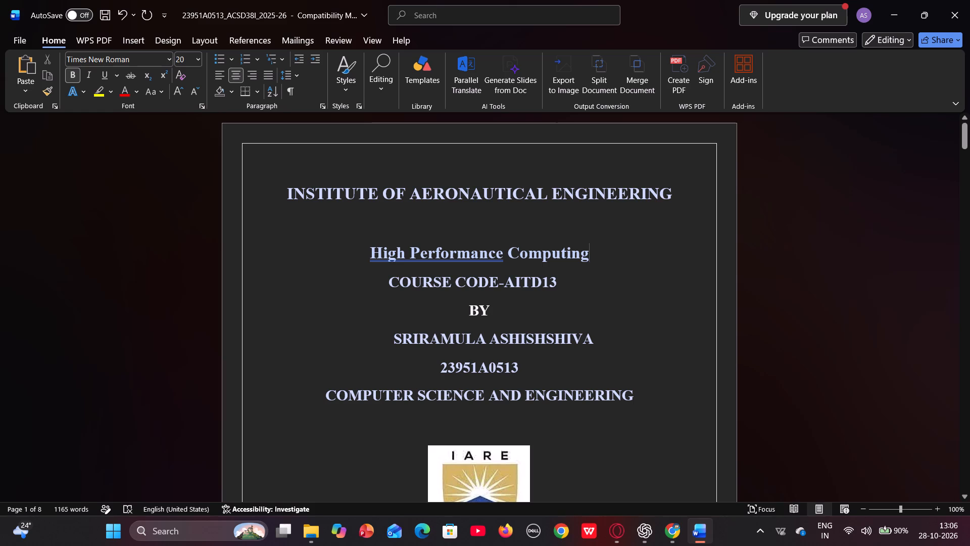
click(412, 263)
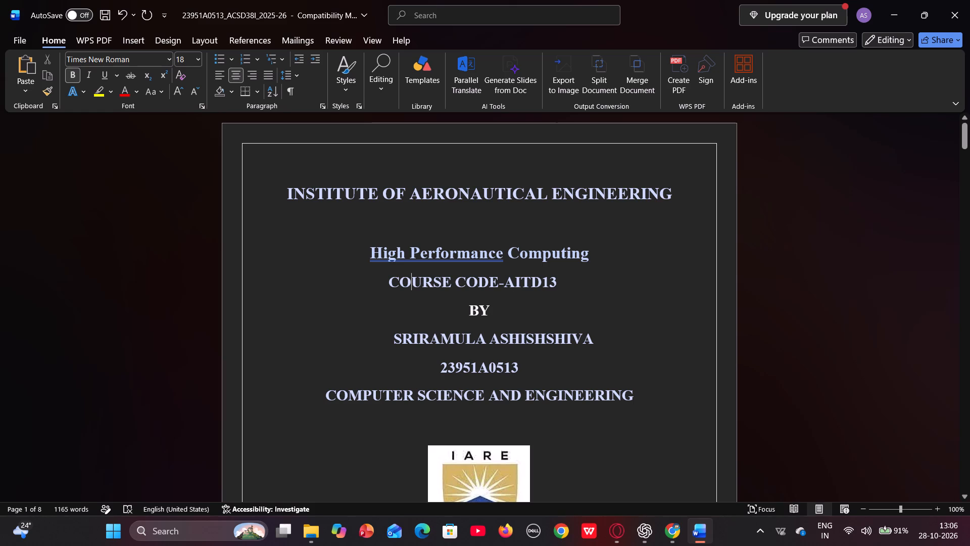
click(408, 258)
Switch to the college portal in Chrome and review the AITD13 assignment question list.
click(668, 526)
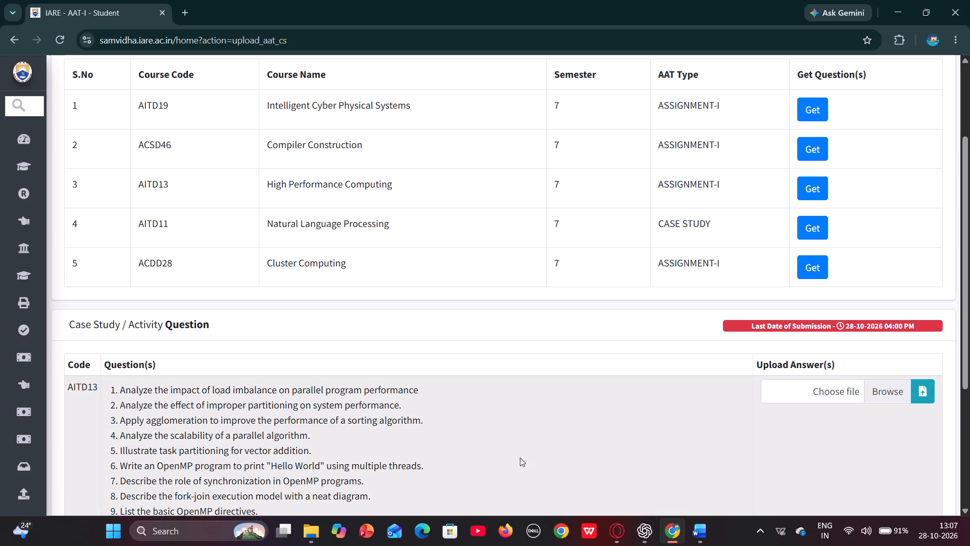
scroll(520, 458, down, 3)
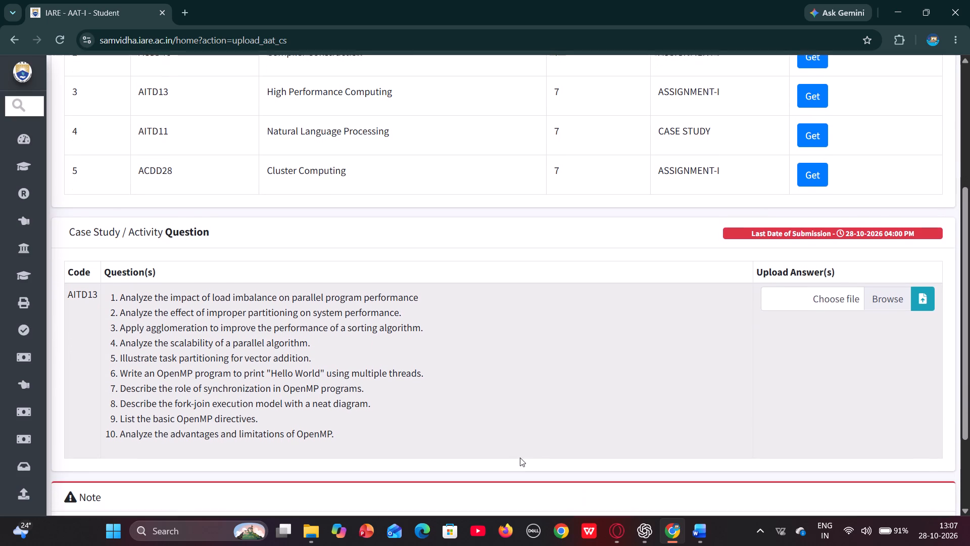
scroll(520, 458, down, 1)
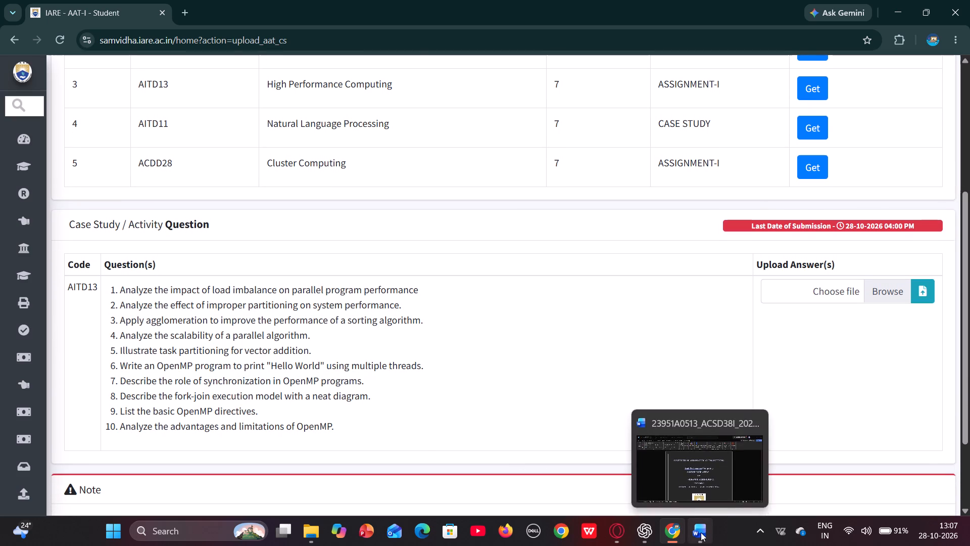
Switch back to Word and change the number prefix of the load imbalance question heading on page 2 to "1Q)".
click(701, 532)
scroll(577, 413, down, 1)
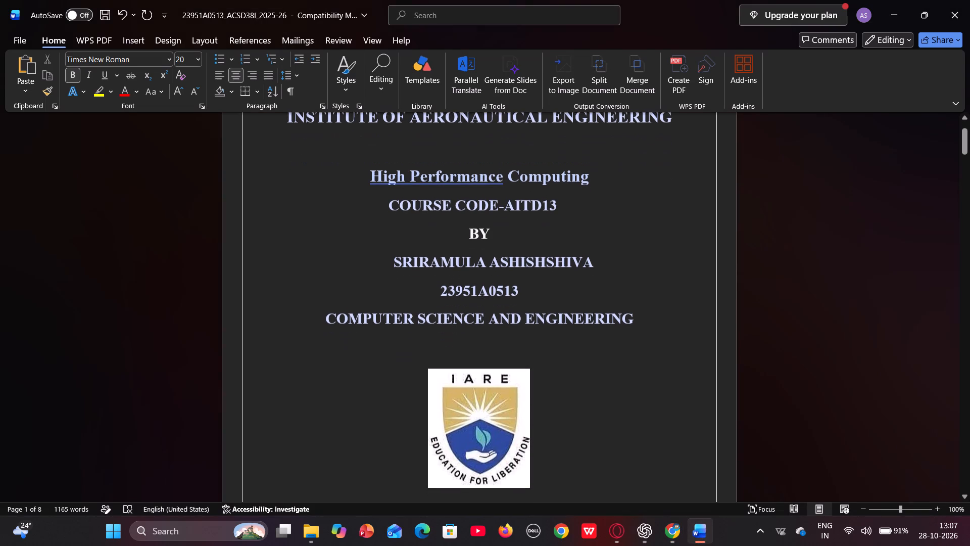
click(577, 413)
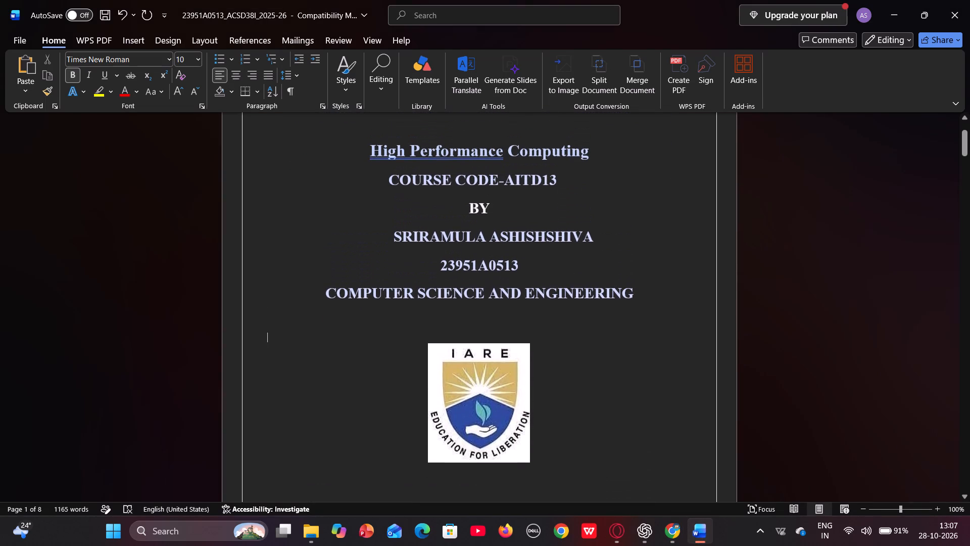
scroll(577, 413, down, 2)
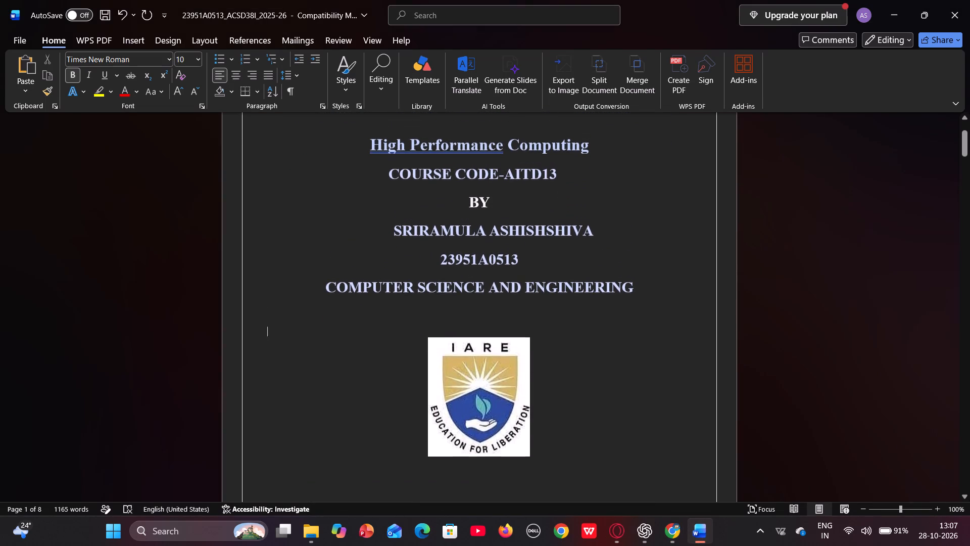
scroll(577, 413, down, 2)
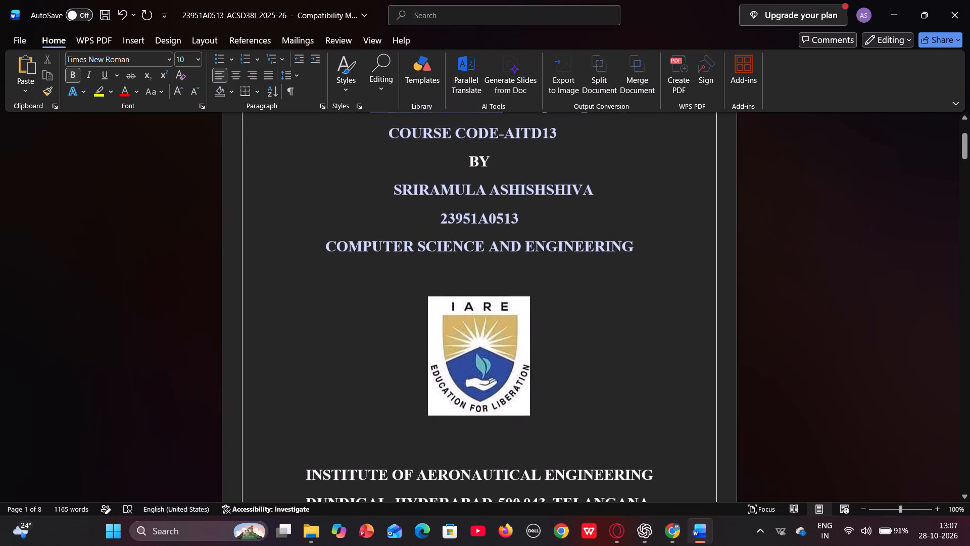
scroll(577, 413, down, 2)
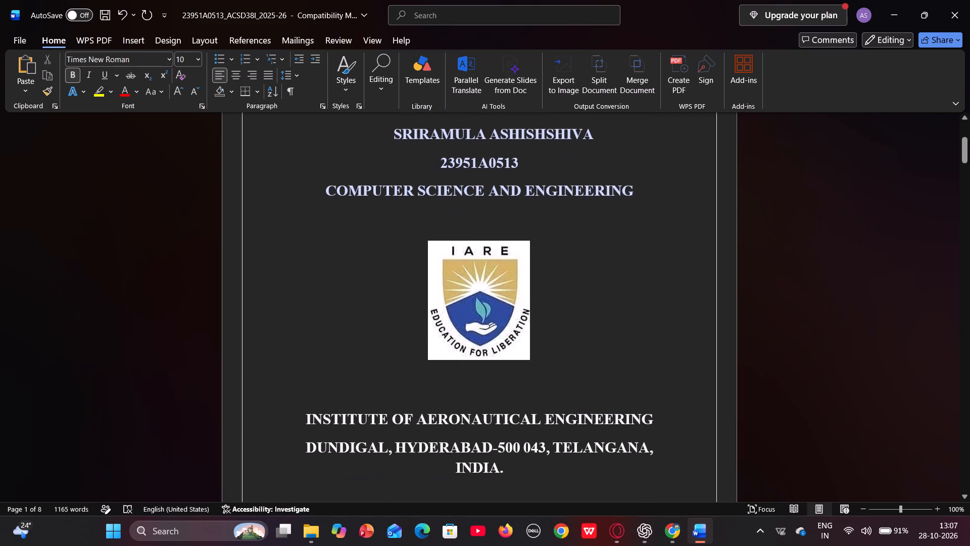
scroll(577, 413, down, 3)
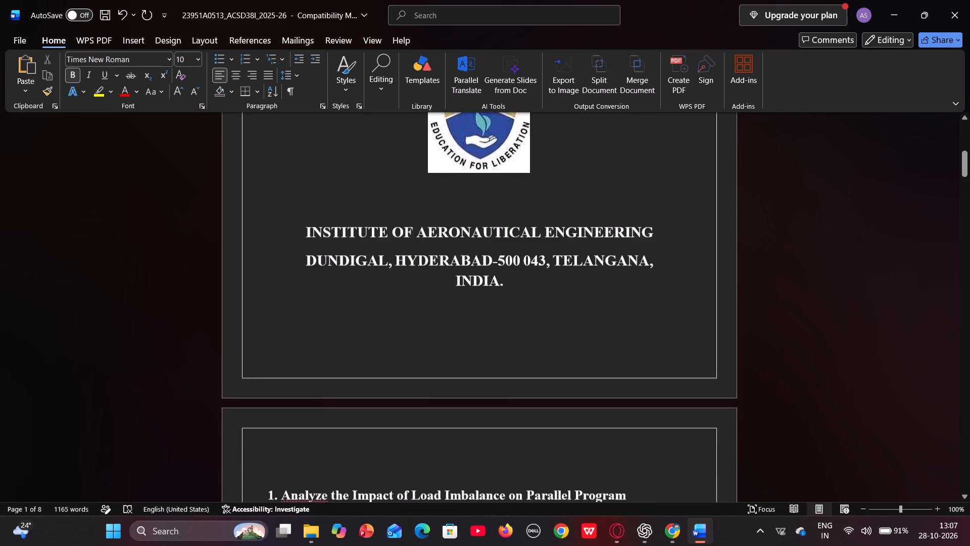
scroll(577, 413, down, 4)
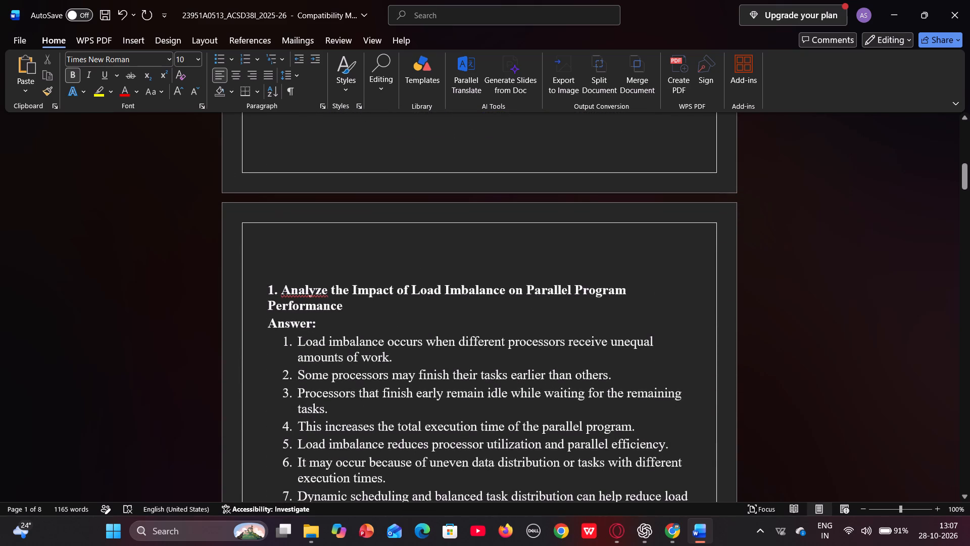
scroll(577, 413, down, 2)
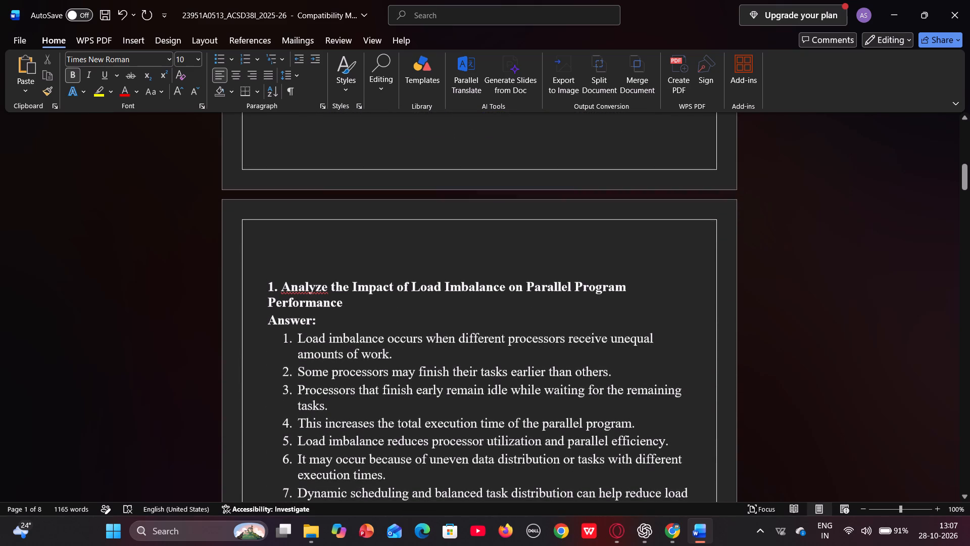
scroll(577, 413, down, 1)
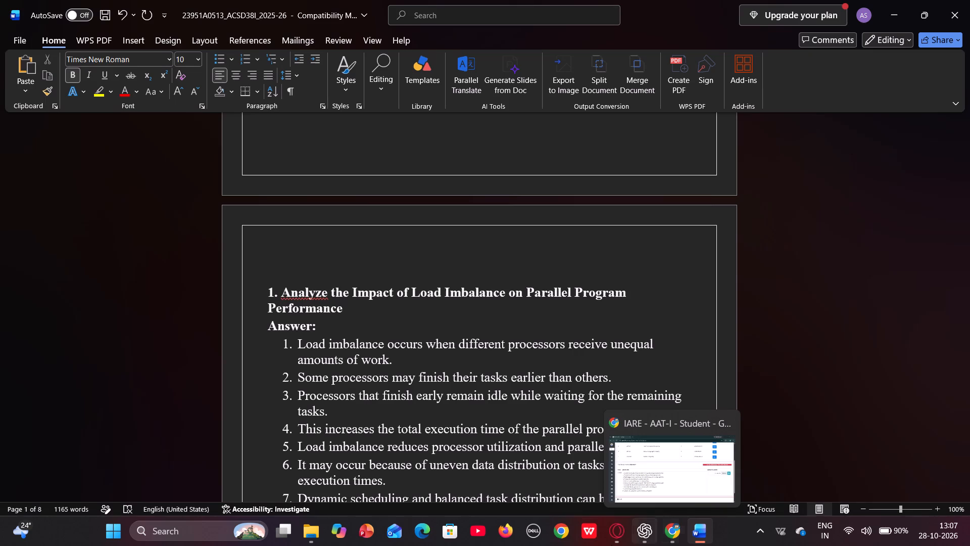
click(277, 291)
key(BackSpace)
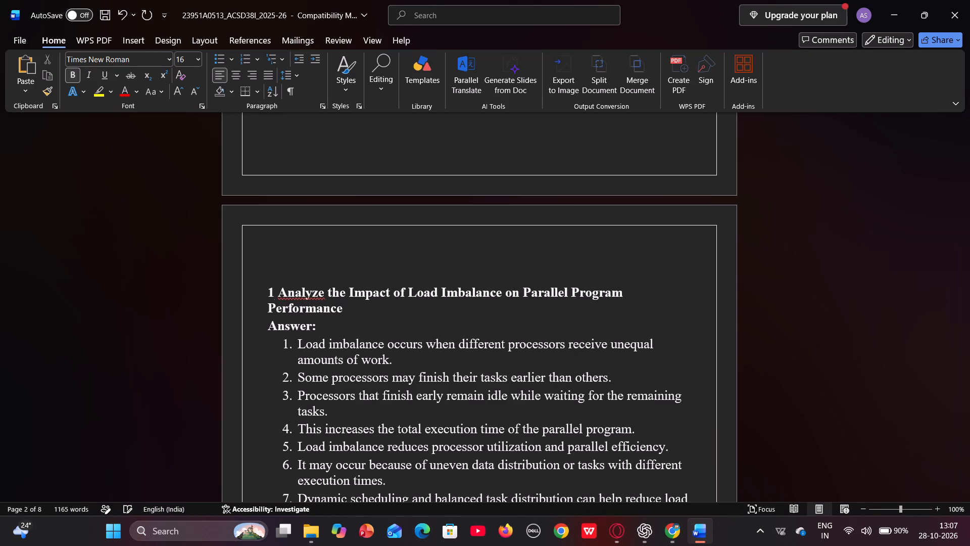
key(shift+q)
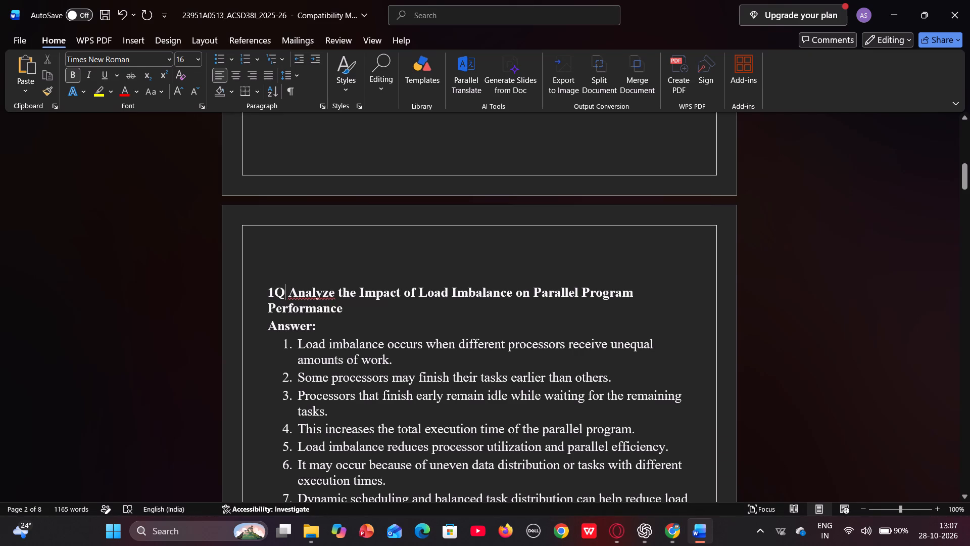
key(shift+parenright)
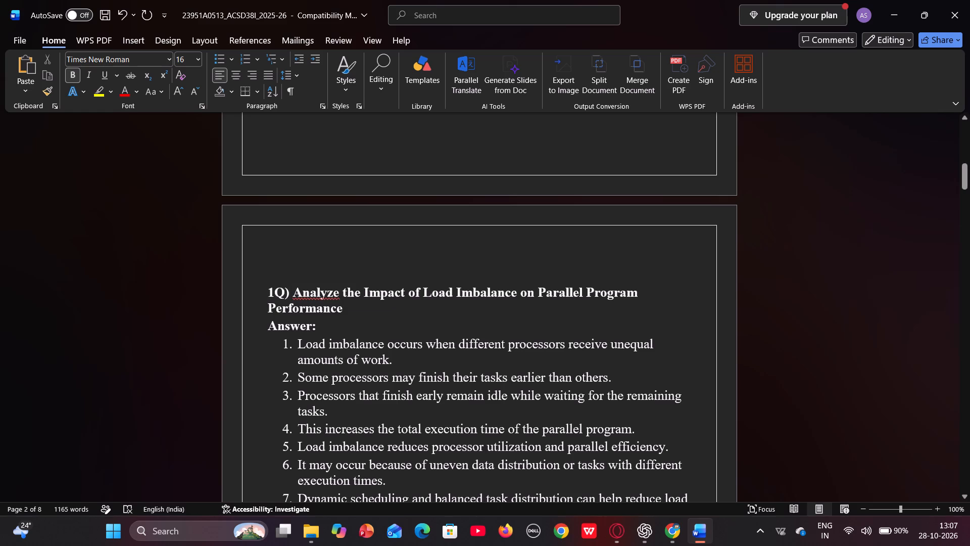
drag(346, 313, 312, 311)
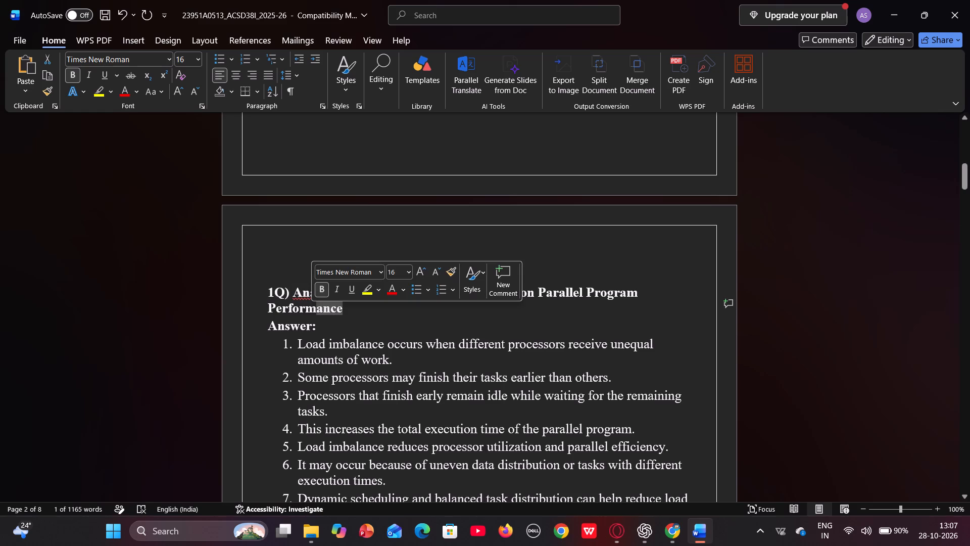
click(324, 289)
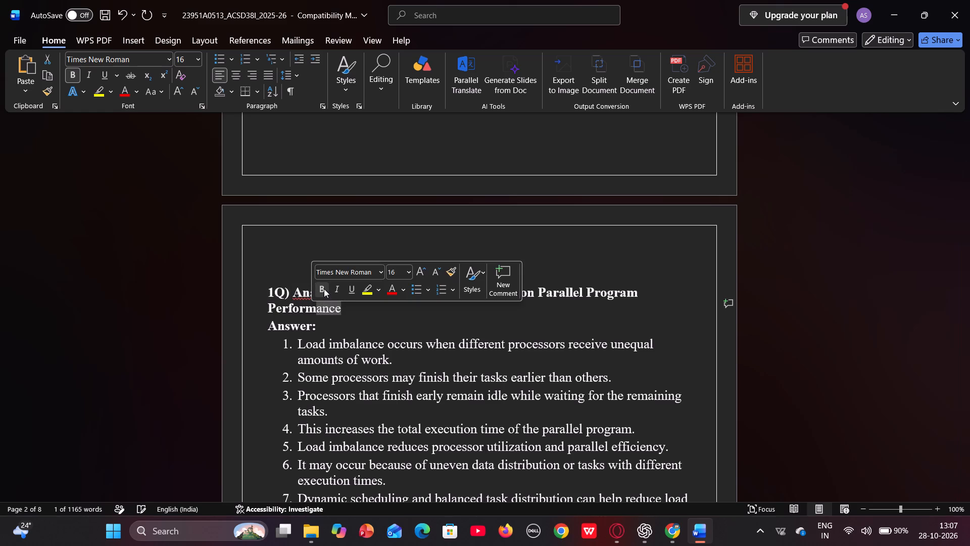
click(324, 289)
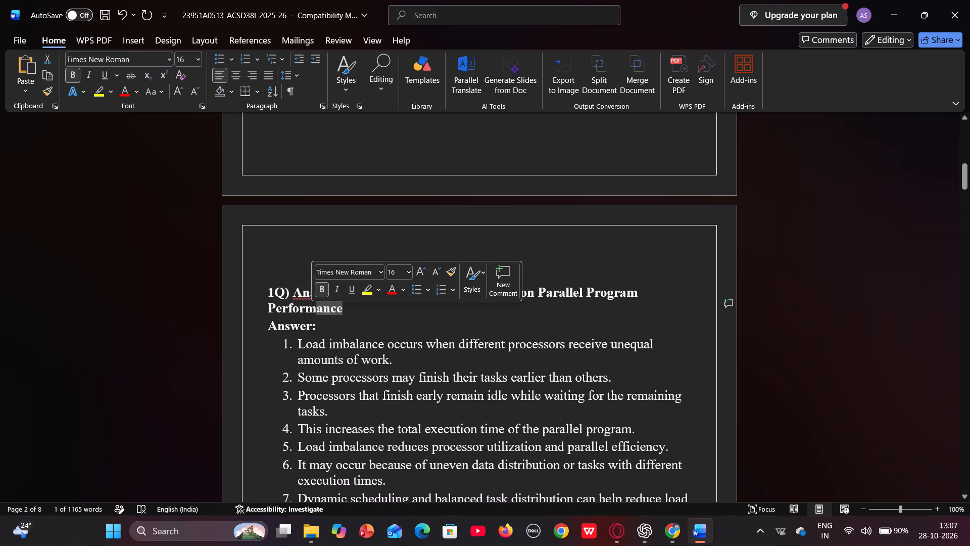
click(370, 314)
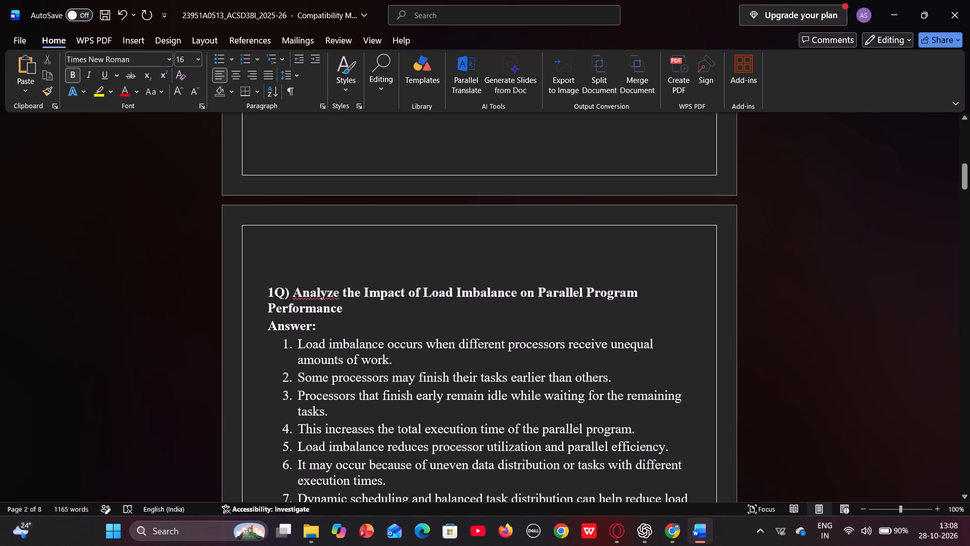
Remove bold formatting from the first question's answer block, from the "Answer:" label through its eighth point.
drag(267, 325, 361, 498)
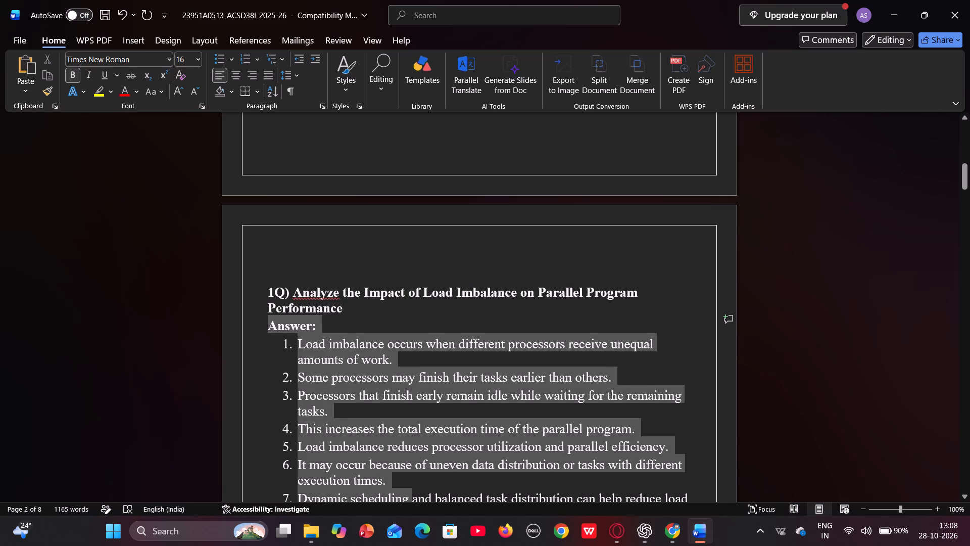
drag(361, 498, 373, 467)
click(381, 447)
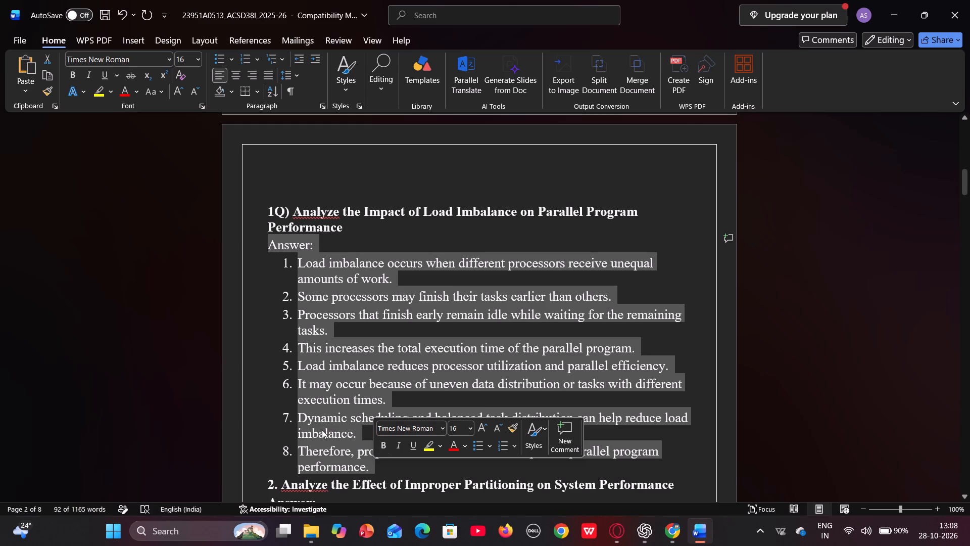
click(260, 462)
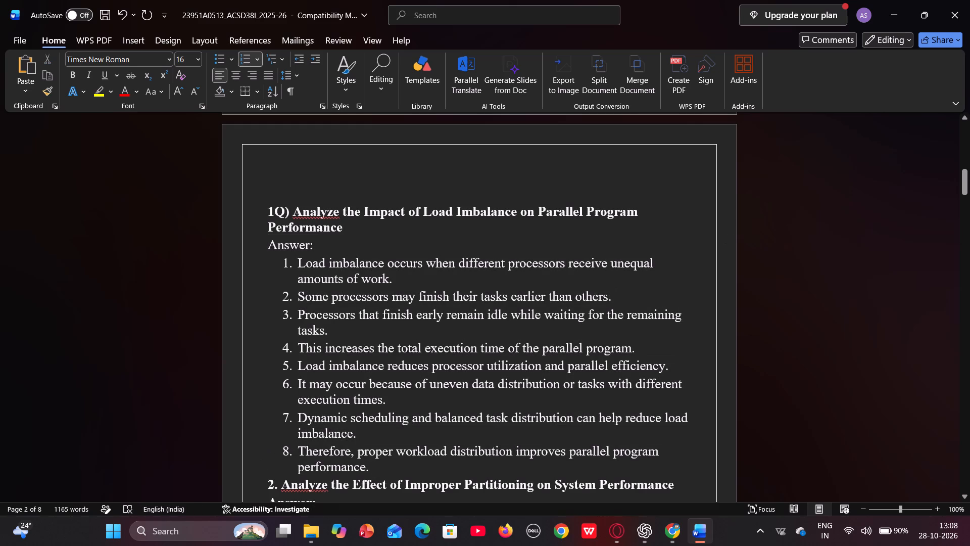
Insert two blank lines after the first answer's last point, ahead of the improper partitioning question.
click(376, 472)
scroll(376, 472, down, 1)
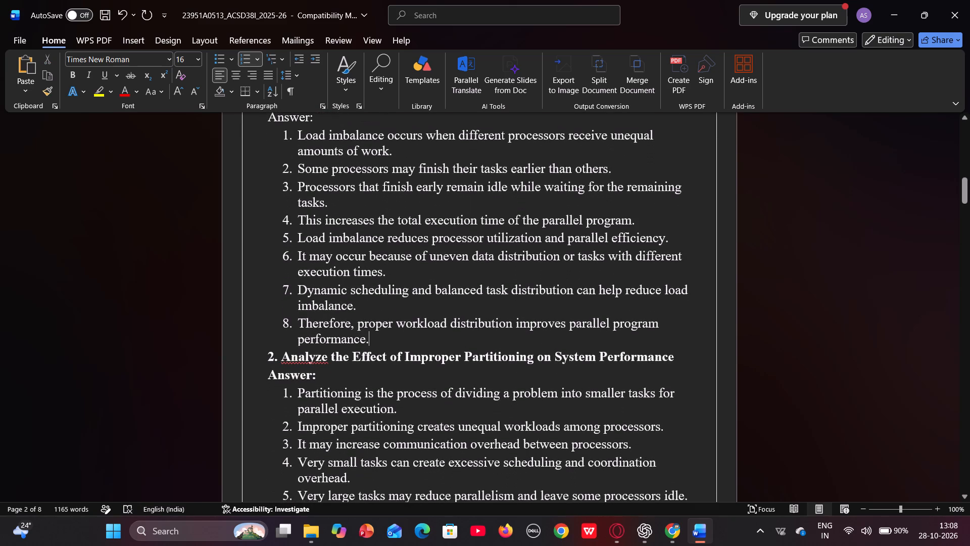
key(Return)
key(Return)
key(Return)
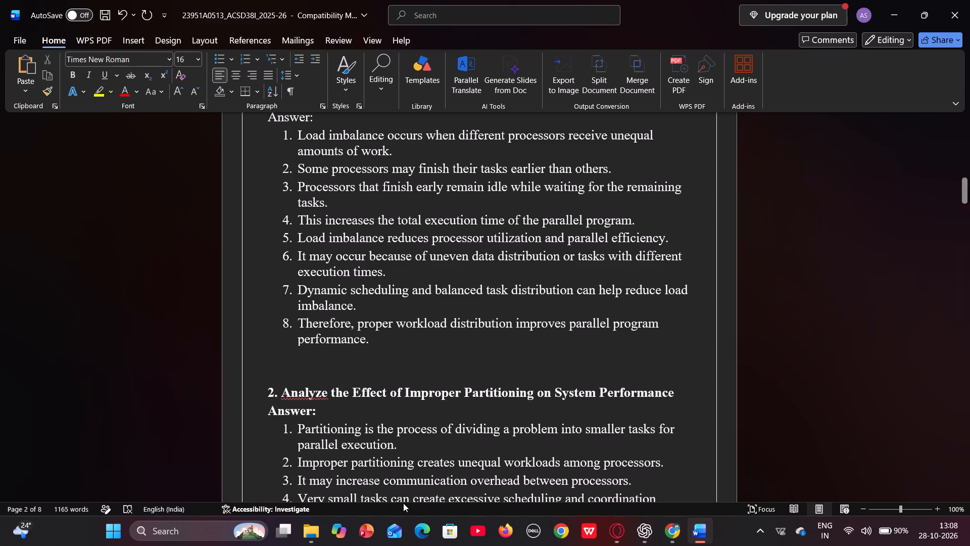
Change the number prefix of the improper partitioning question heading to "2Q)".
scroll(341, 466, right, 1)
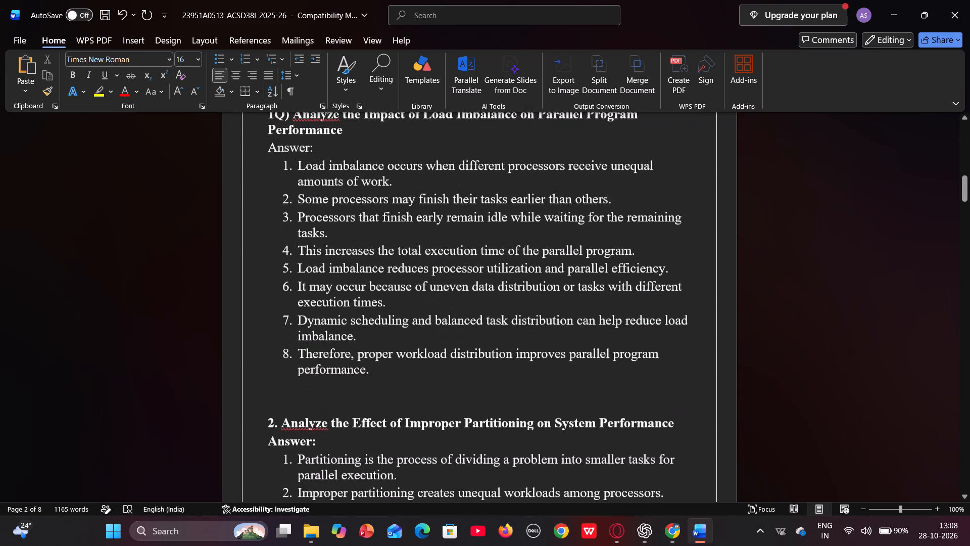
click(277, 423)
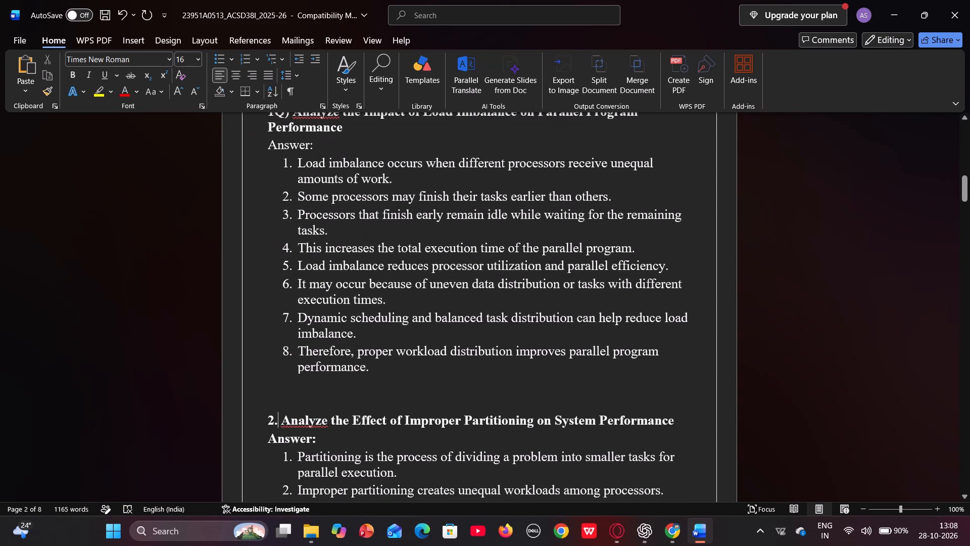
key(BackSpace)
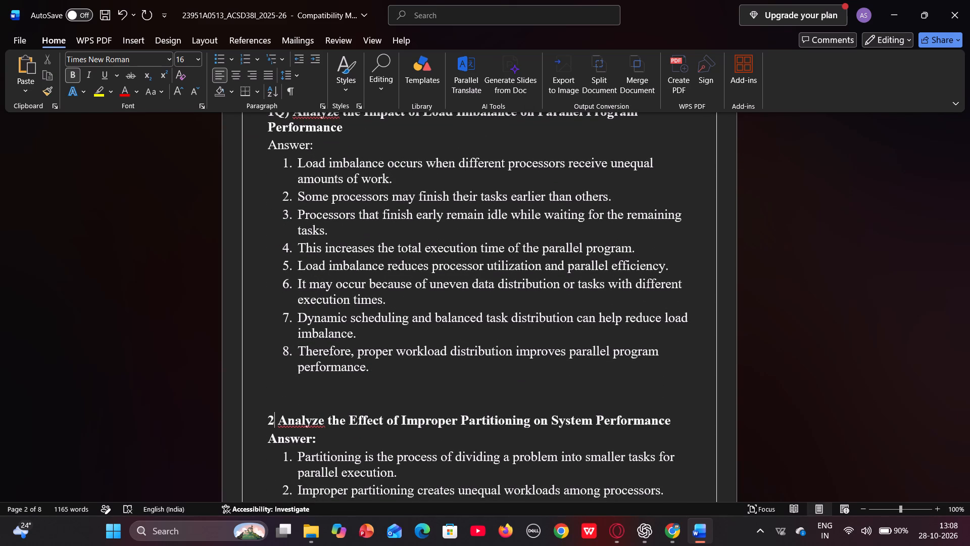
key(shift+q)
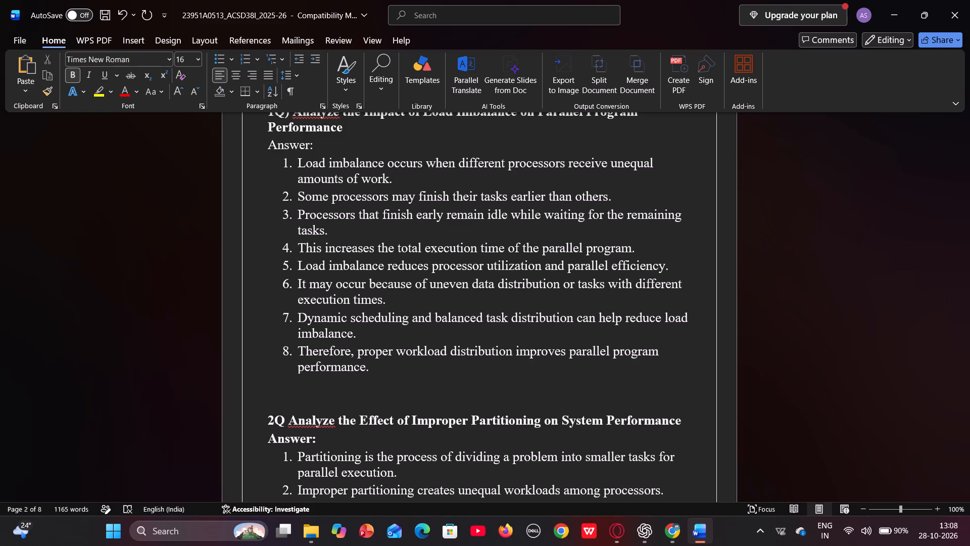
key(shift+parenright)
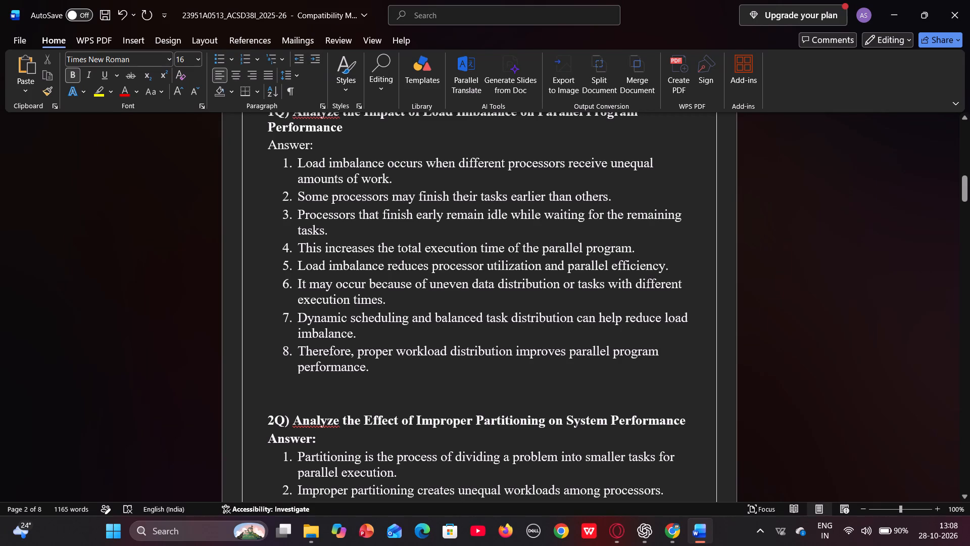
drag(297, 418, 310, 418)
Remove bold formatting from the improper partitioning answer block, from the "Answer:" label through its eighth point.
drag(310, 418, 317, 419)
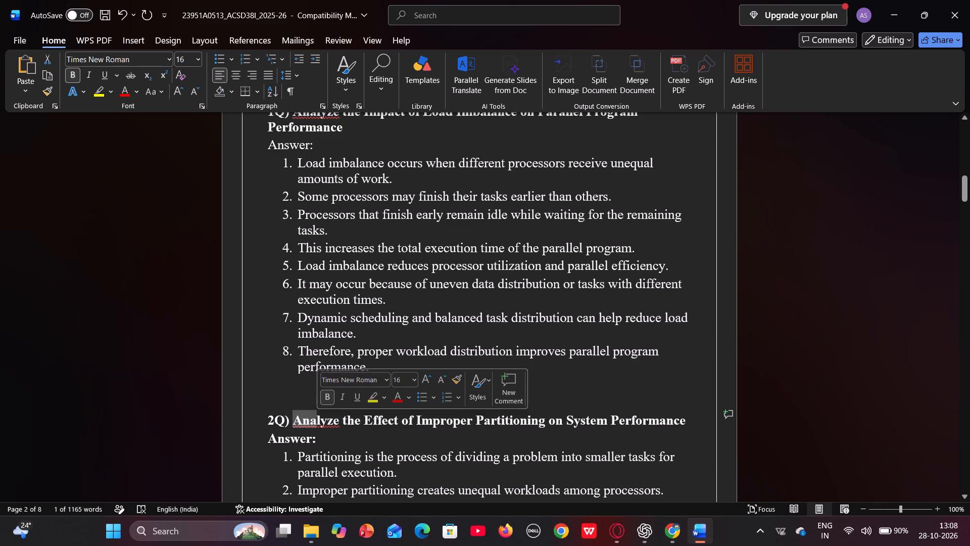
click(336, 436)
scroll(336, 436, down, 1)
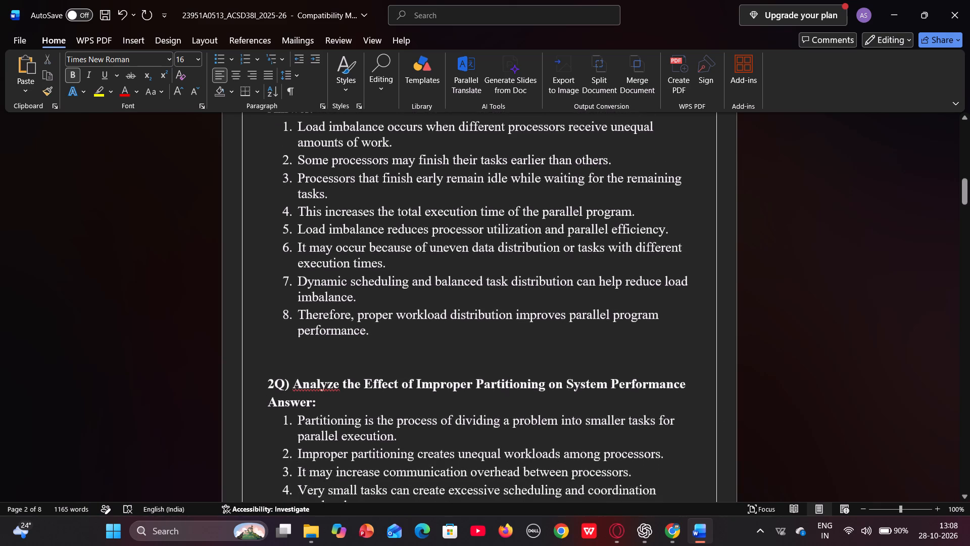
scroll(336, 436, down, 3)
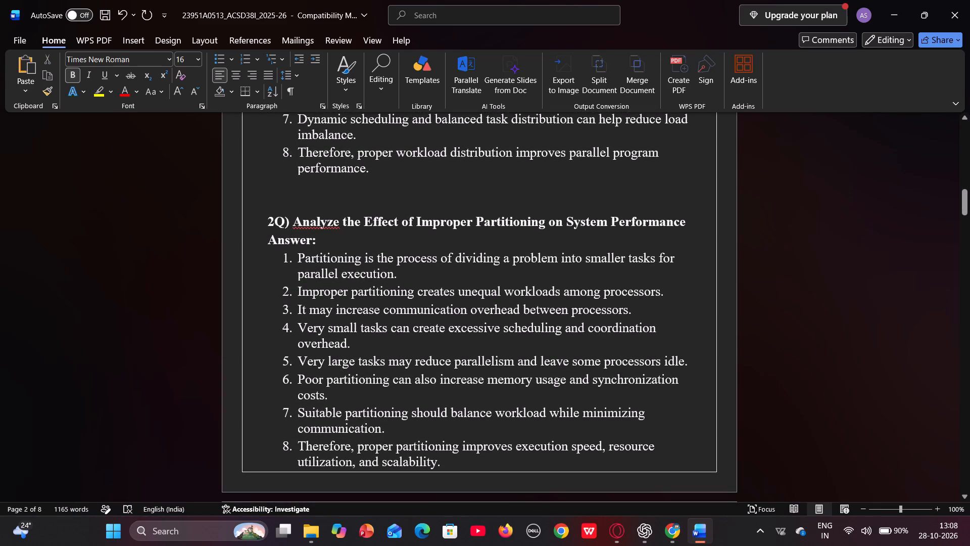
drag(266, 241, 442, 460)
click(451, 441)
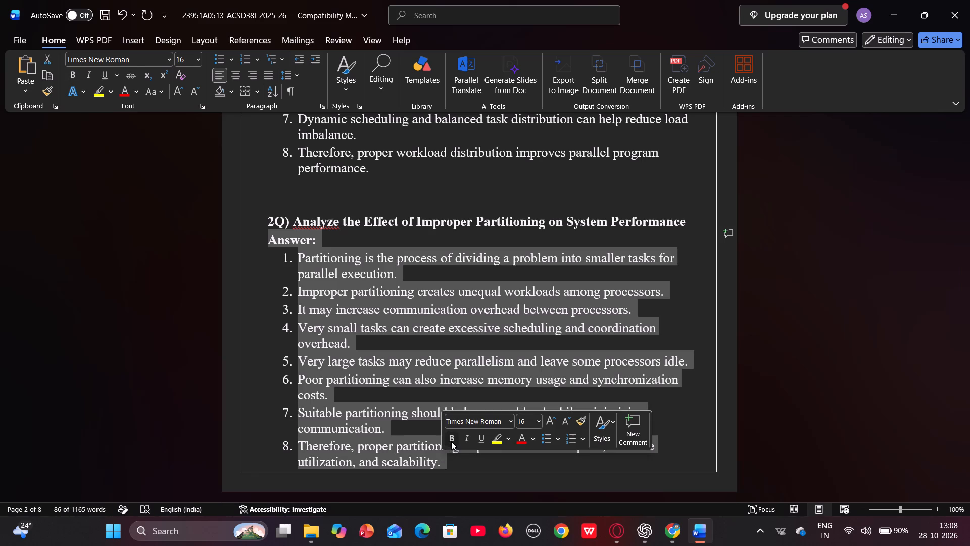
click(467, 465)
Change the number prefix of the agglomeration sorting question heading on page 3 to "3Q)".
scroll(467, 465, down, 1)
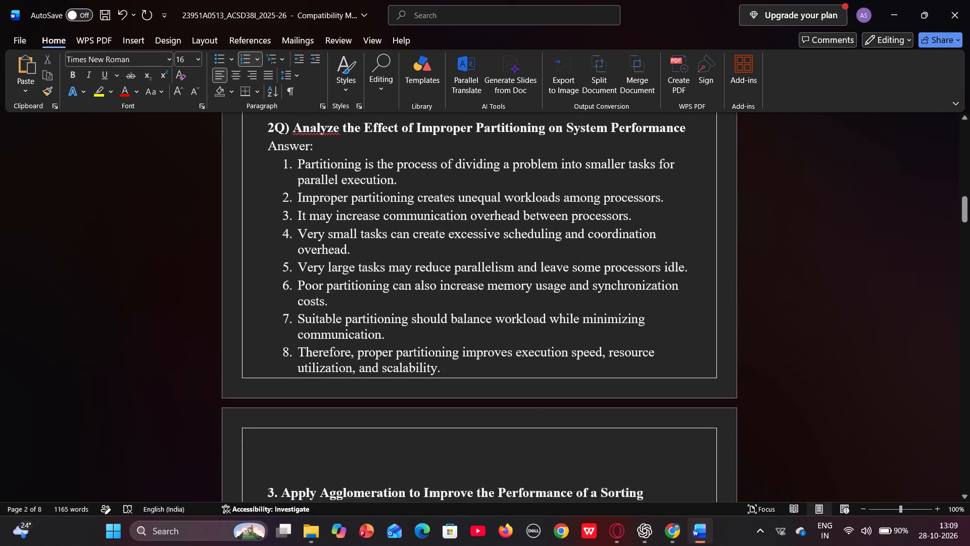
scroll(467, 465, down, 2)
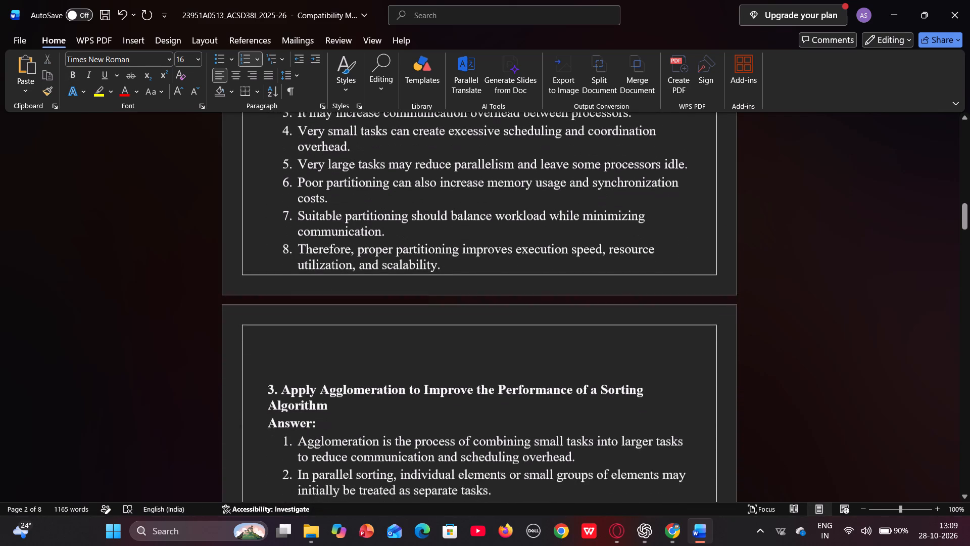
scroll(467, 465, down, 2)
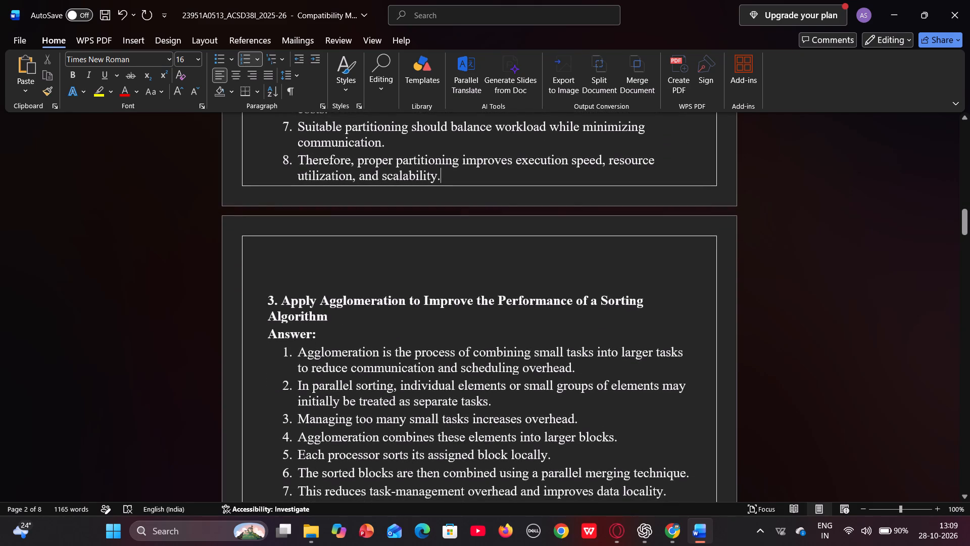
scroll(267, 371, up, 4)
scroll(267, 371, down, 2)
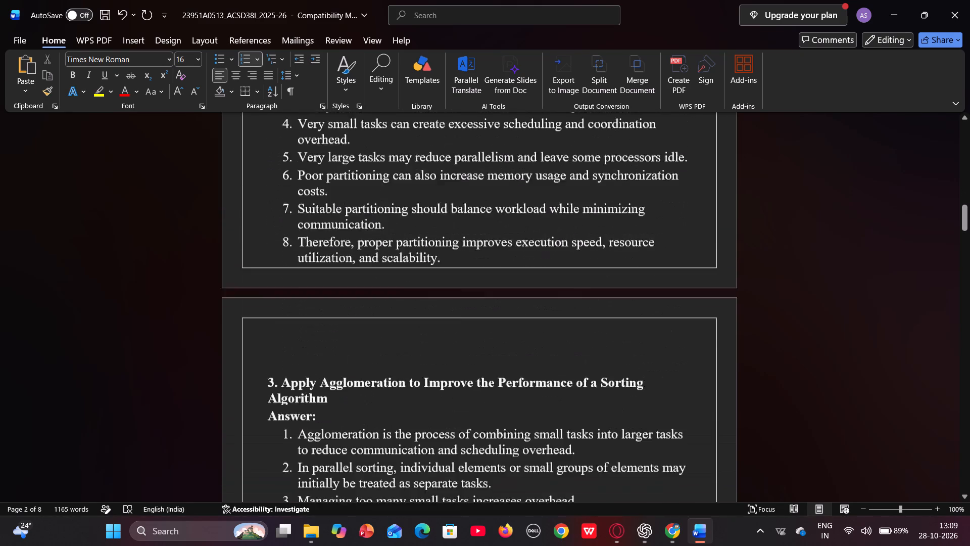
scroll(267, 371, down, 1)
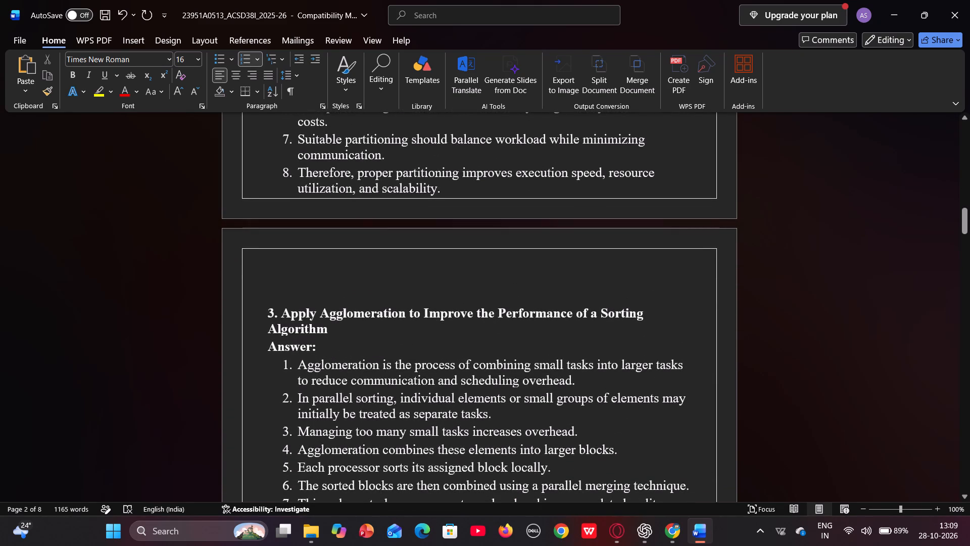
click(277, 313)
key(BackSpace)
key(shift+q)
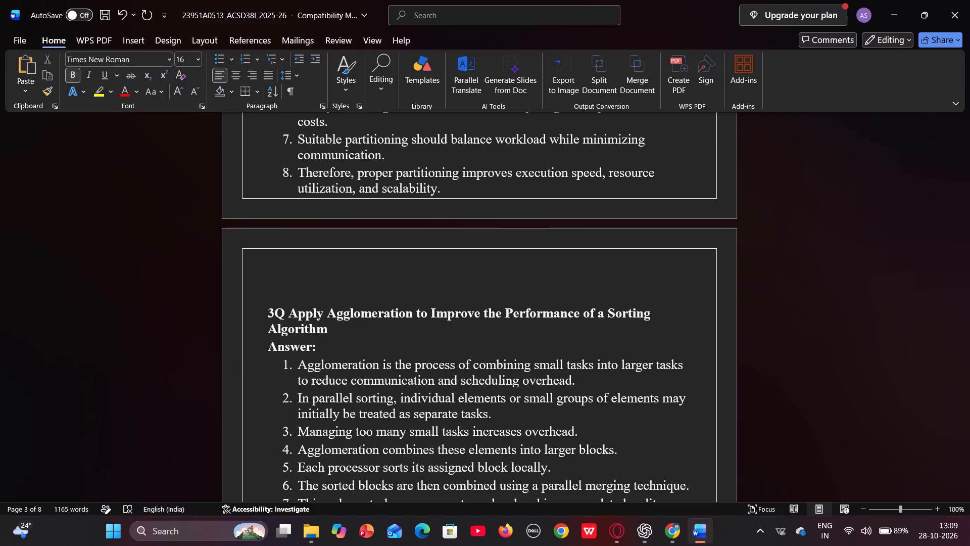
key(shift+parenright)
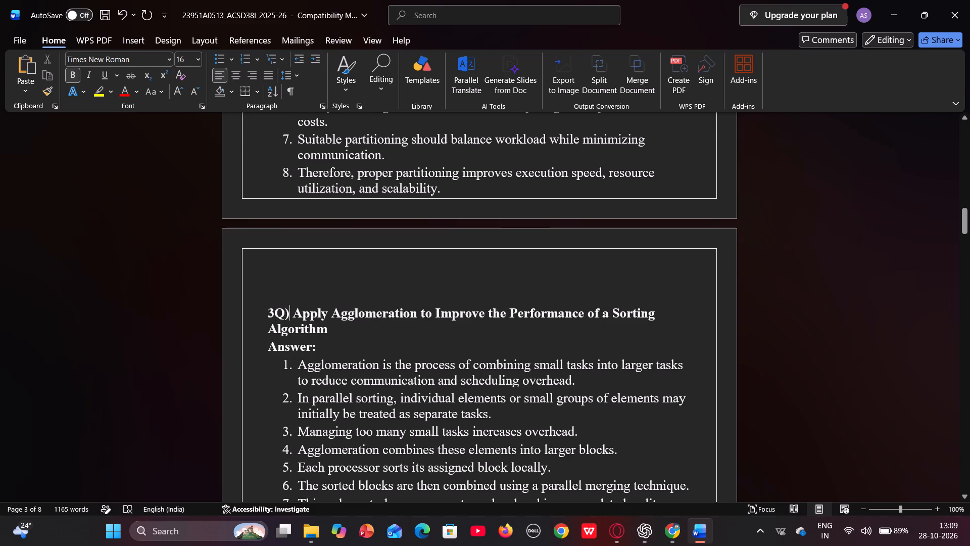
drag(297, 312, 318, 313)
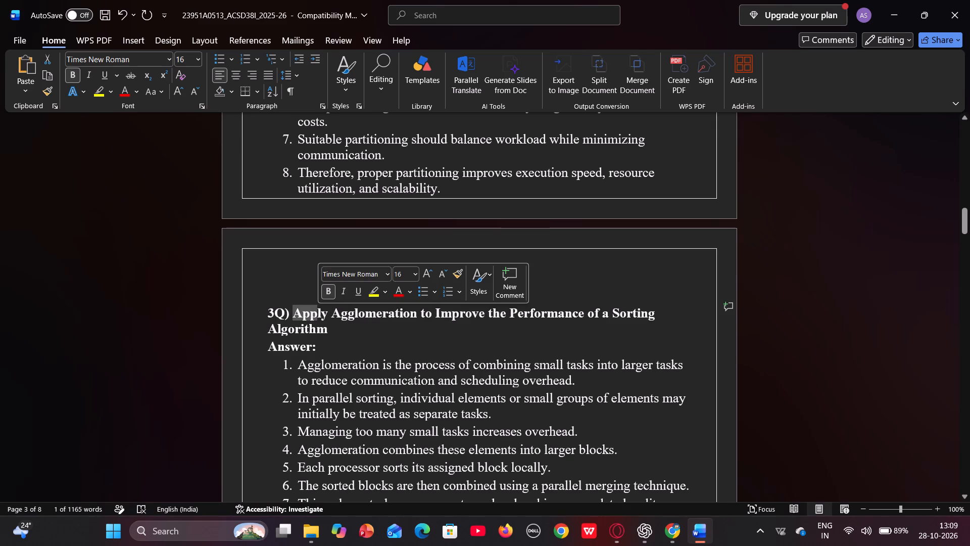
click(342, 330)
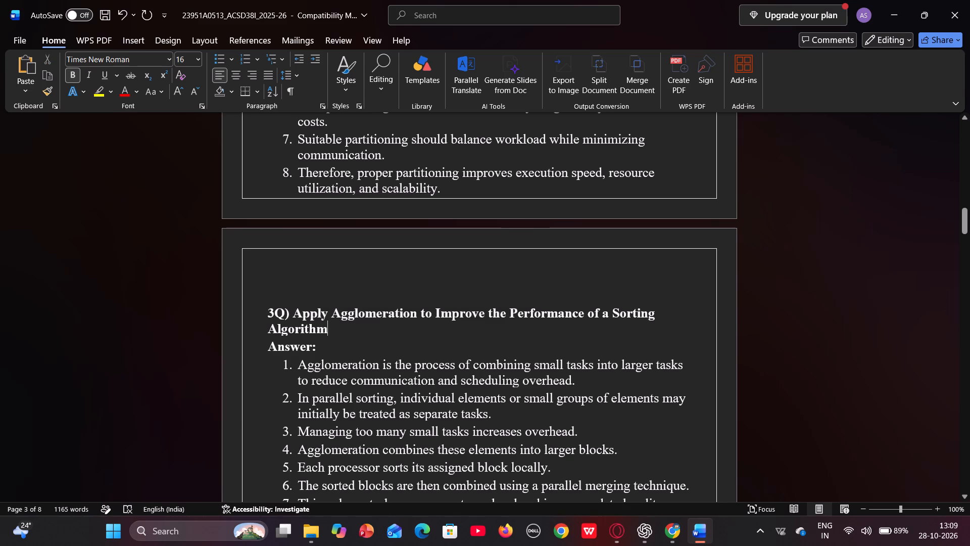
Remove bold formatting from the agglomeration answer block, from the "Answer:" label through its eighth point.
scroll(267, 349, down, 1)
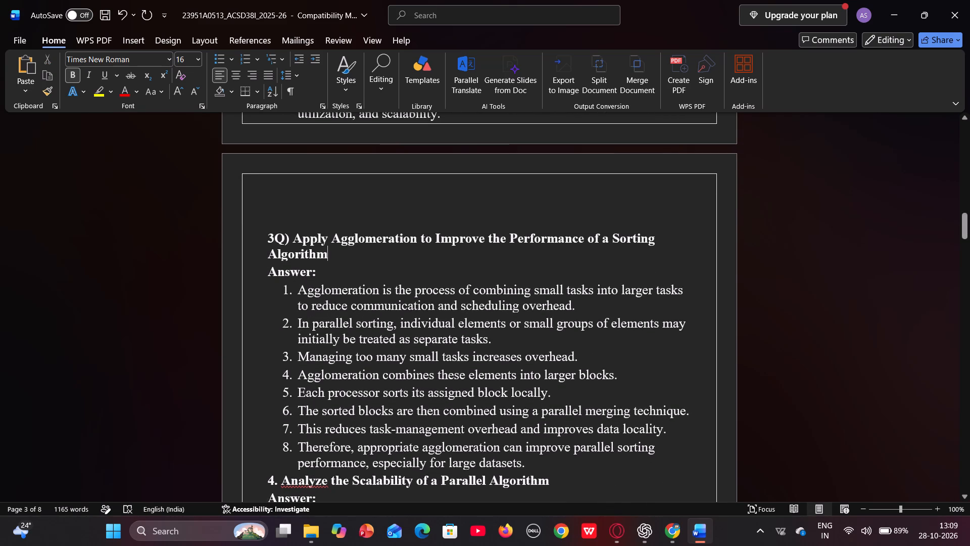
drag(264, 270, 349, 487)
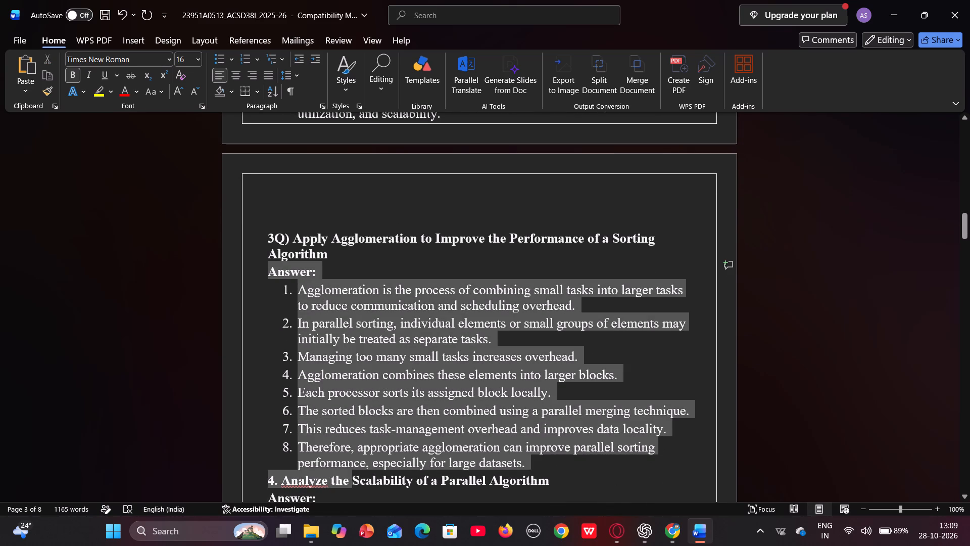
drag(349, 487, 532, 462)
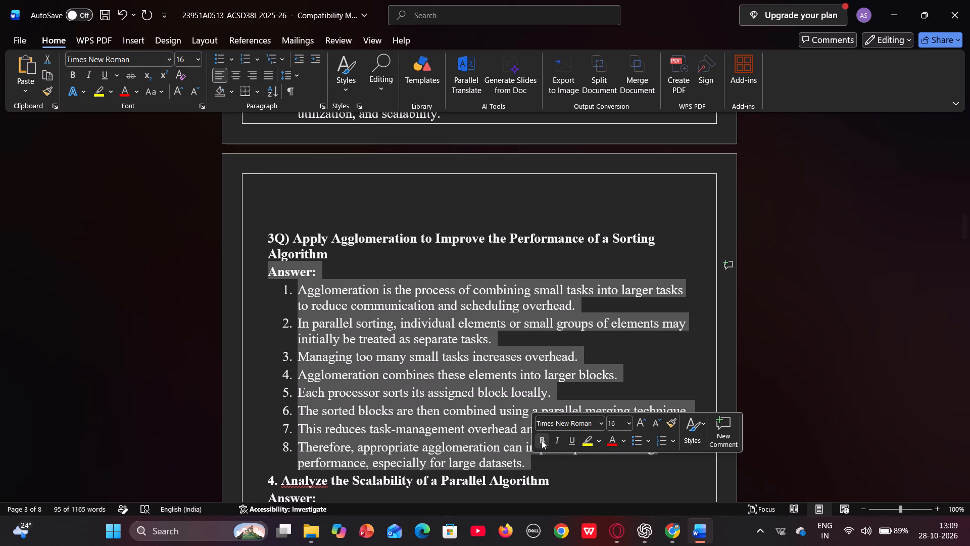
click(542, 440)
click(562, 486)
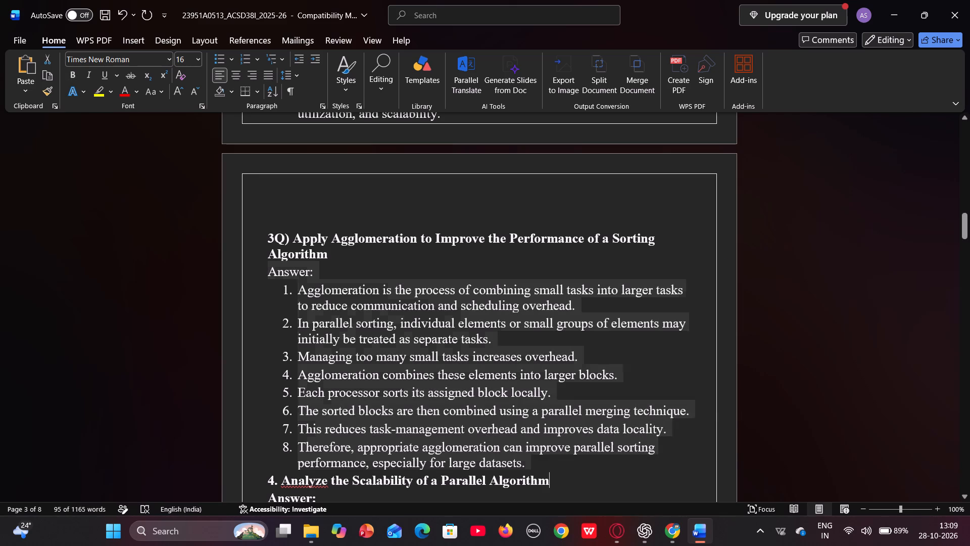
Insert two blank lines after the third answer's last point, ahead of the scalability question.
click(531, 468)
key(Return)
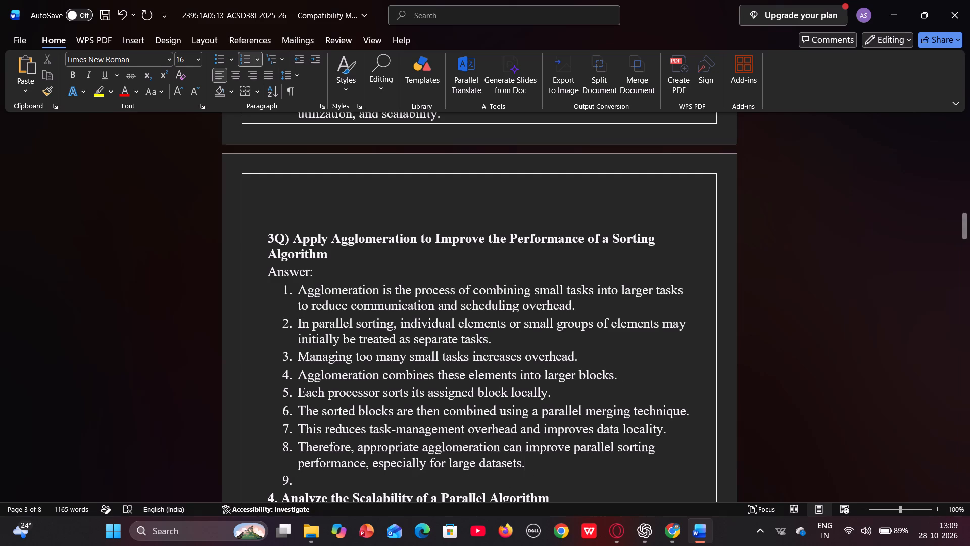
key(Return)
key(Return)
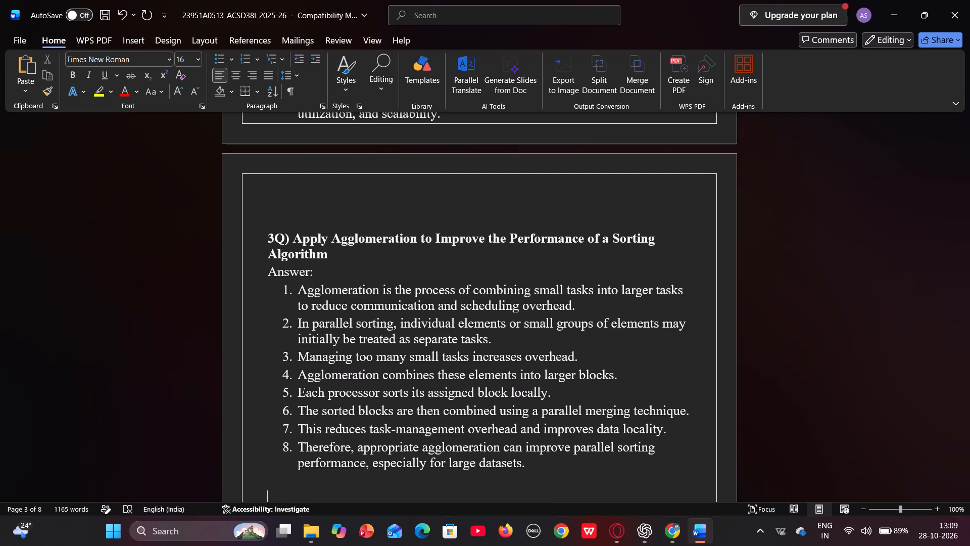
Change the number prefix of the parallel algorithm scalability question heading to "4Q)".
scroll(531, 468, down, 2)
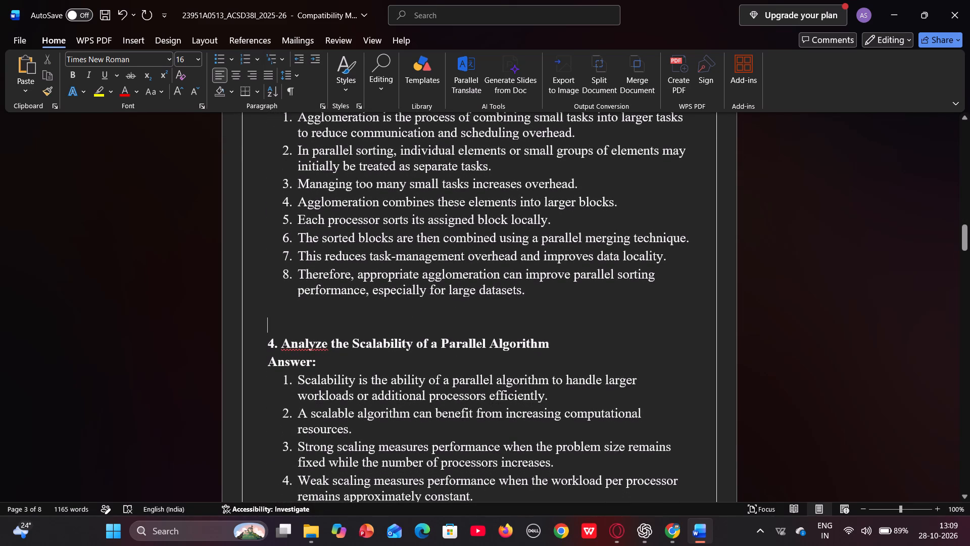
click(276, 343)
key(Right)
key(BackSpace)
key(shift+q)
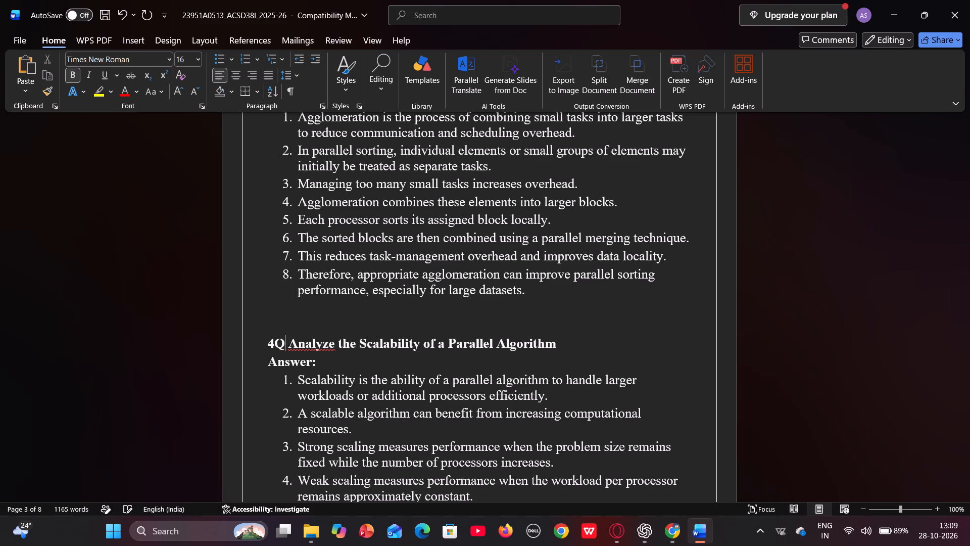
key(shift+parenright)
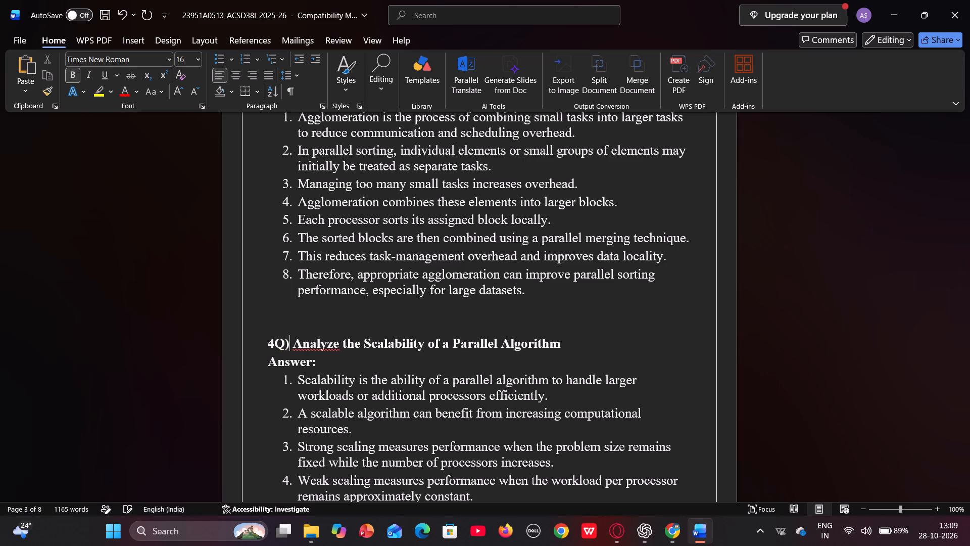
drag(468, 337, 470, 338)
drag(470, 338, 494, 347)
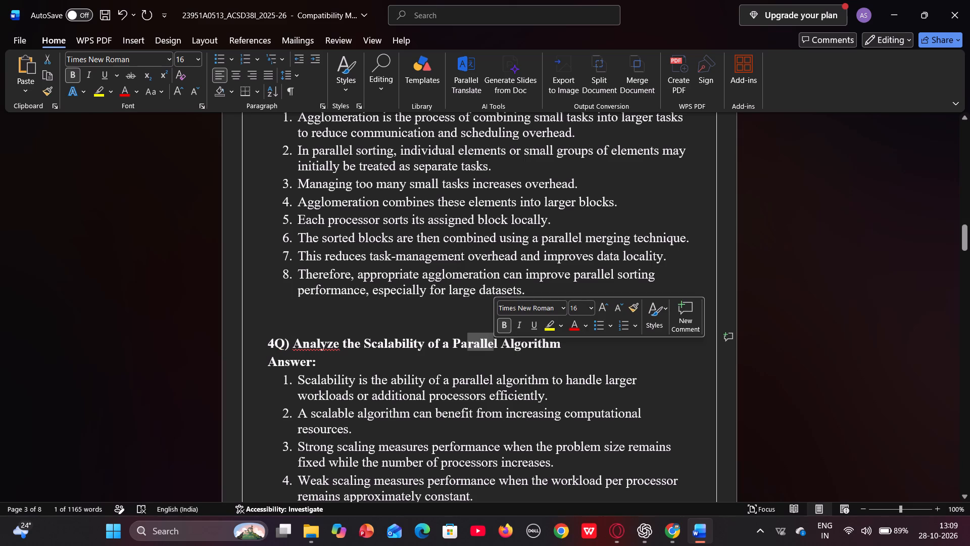
click(596, 357)
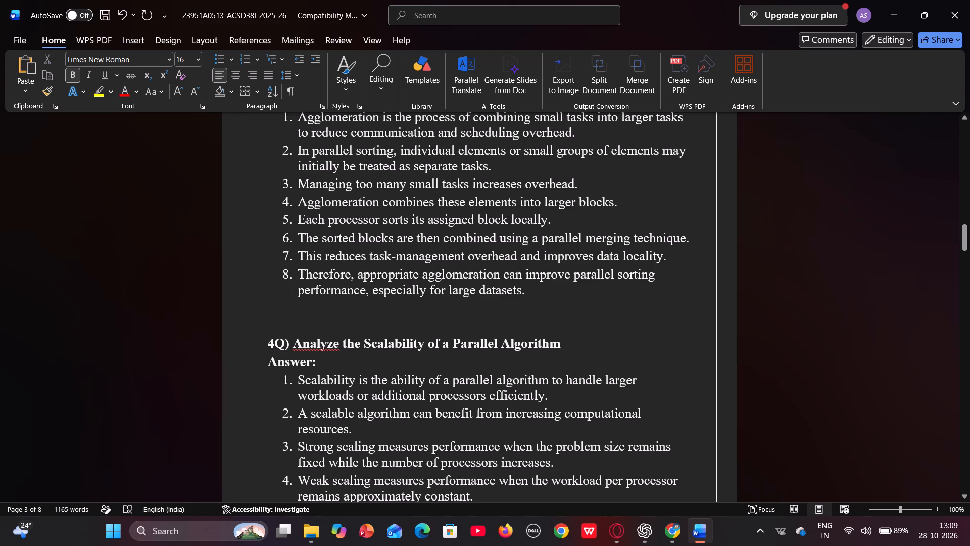
Remove bold formatting from the scalability answer block, from the "Answer:" label through its eighth point.
scroll(266, 362, down, 1)
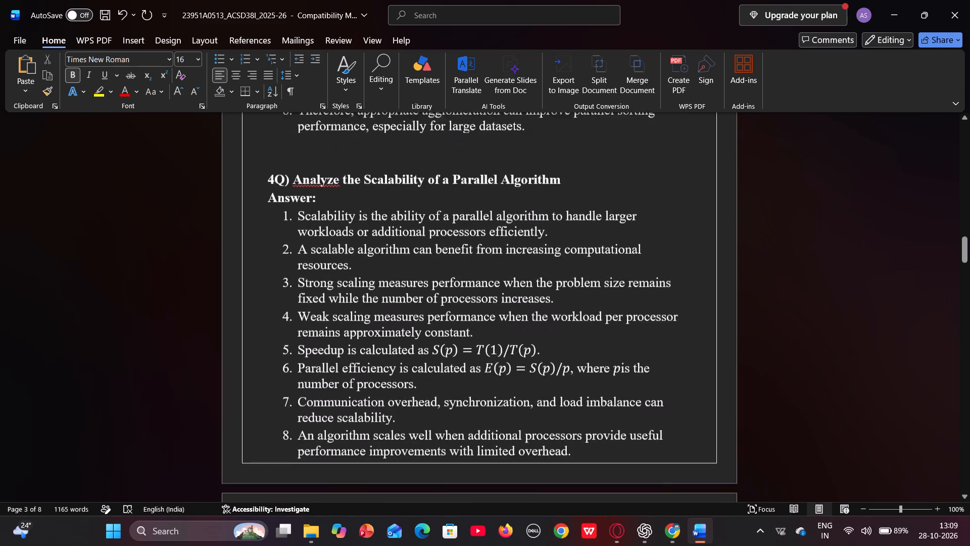
scroll(266, 362, down, 1)
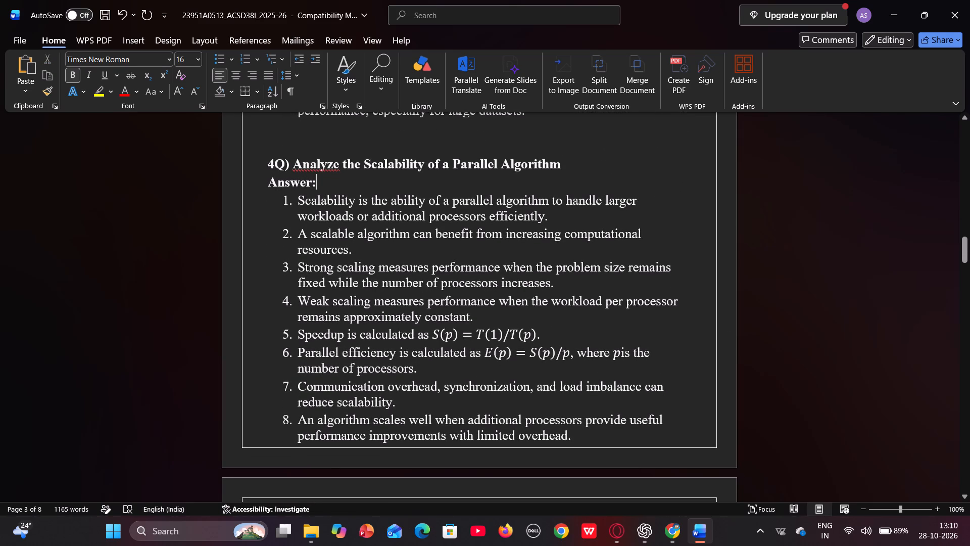
drag(265, 184, 488, 429)
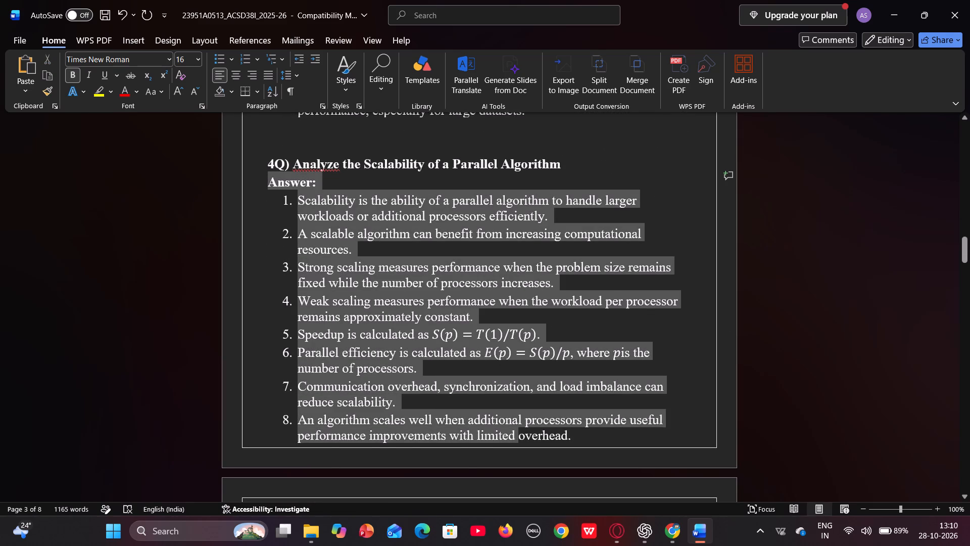
drag(488, 429, 580, 435)
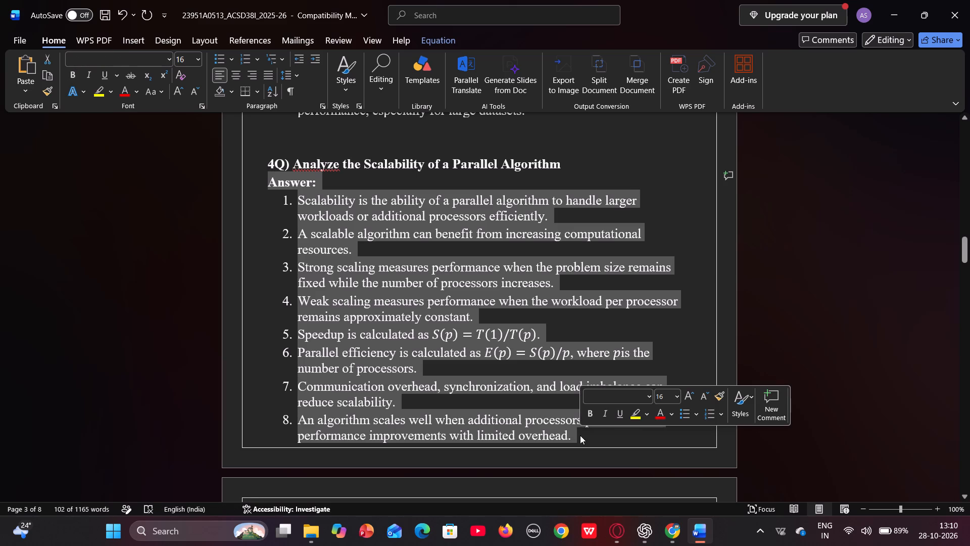
click(586, 415)
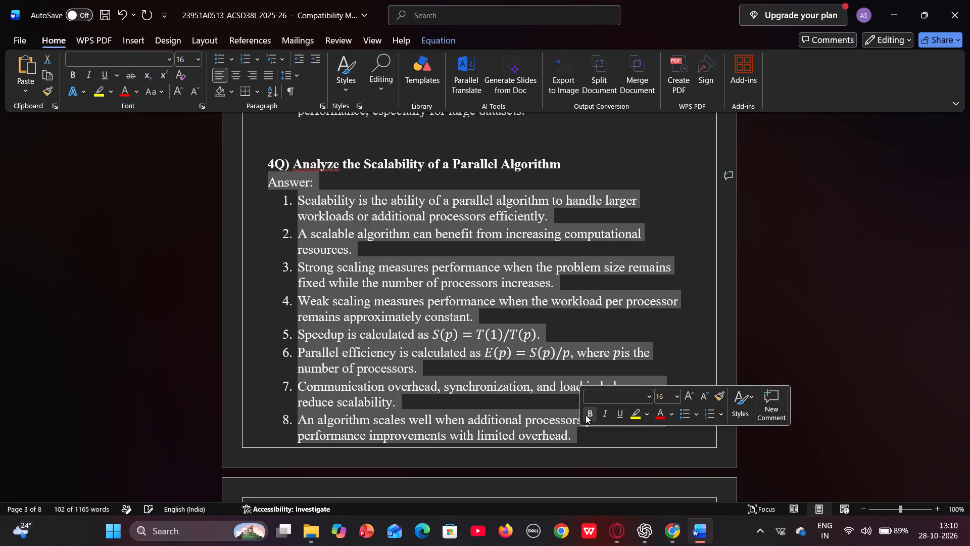
click(590, 435)
scroll(590, 435, down, 1)
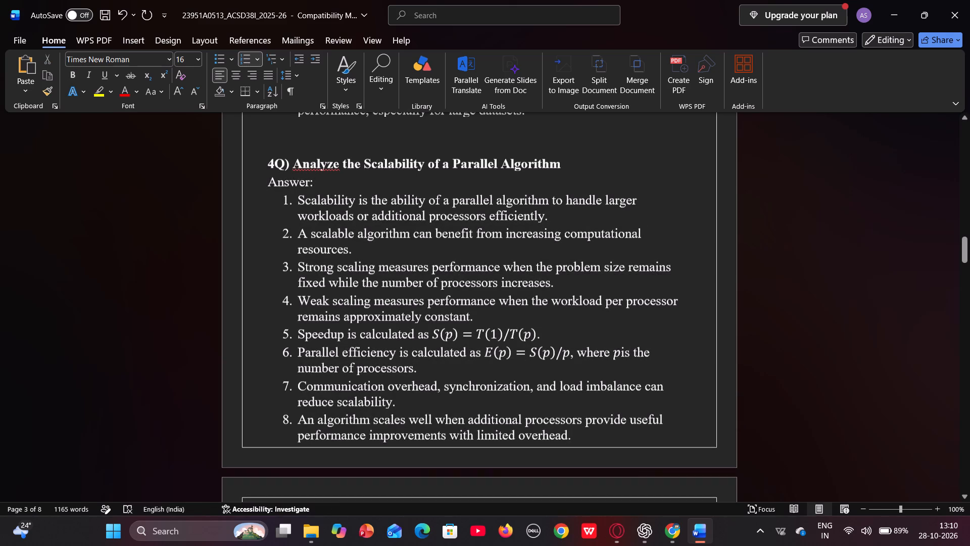
scroll(590, 435, down, 2)
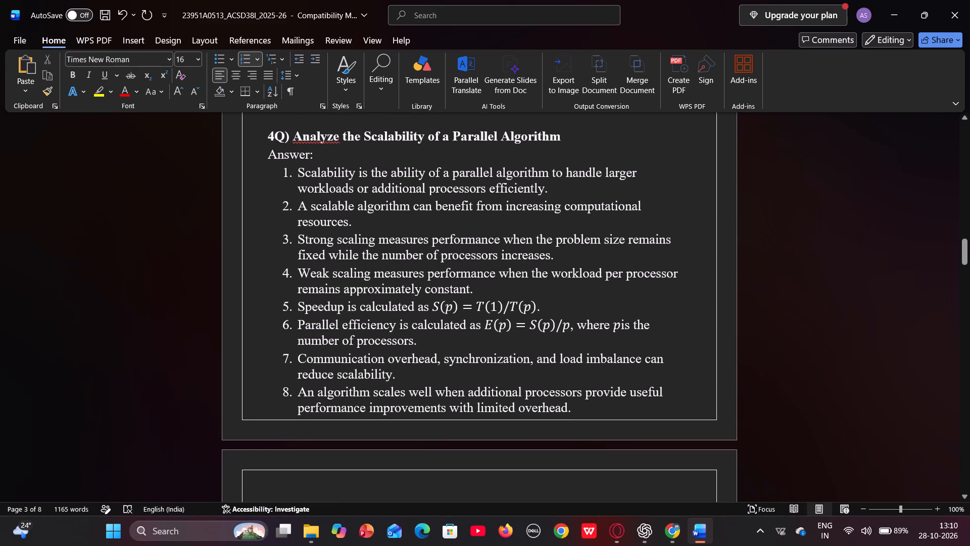
Change the number prefix of the vector addition task partitioning question heading to "5Q)".
scroll(590, 435, down, 1)
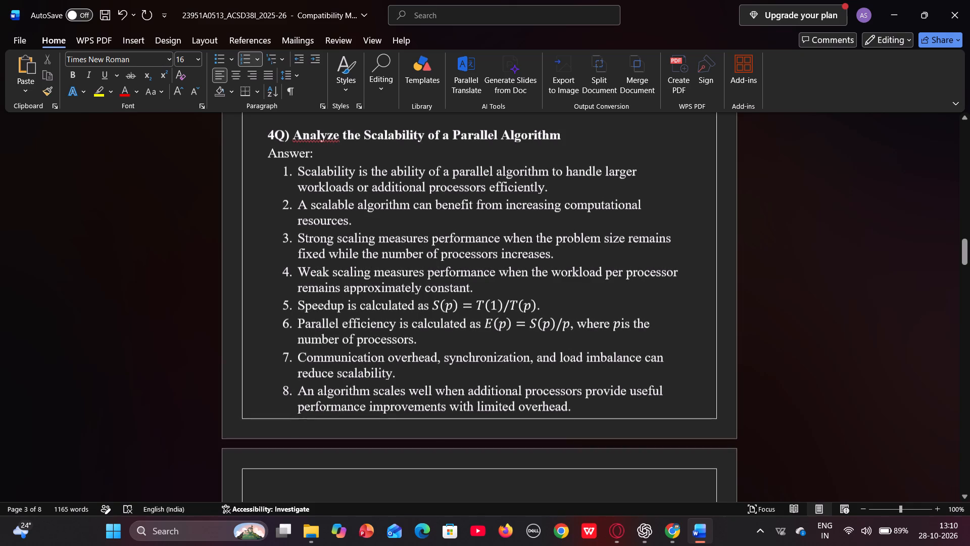
scroll(590, 435, down, 1)
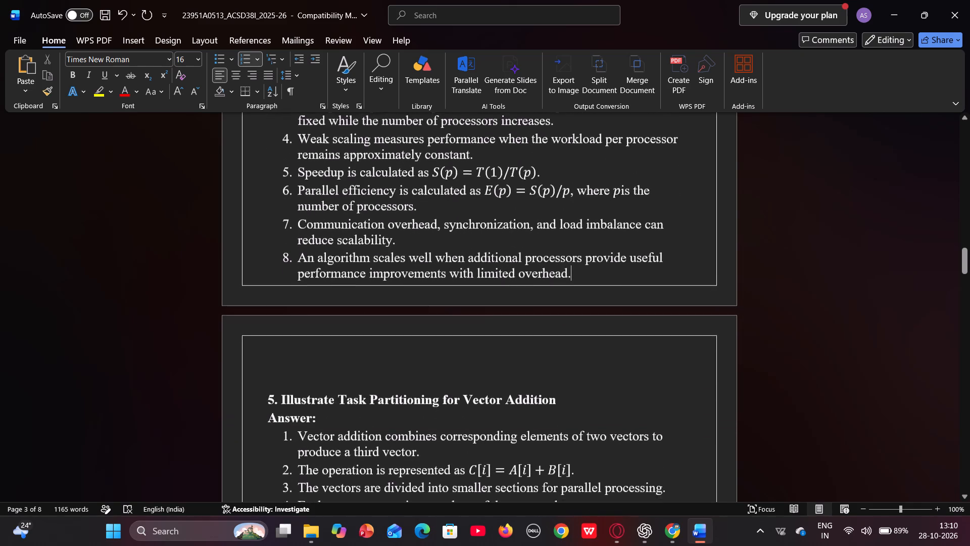
scroll(590, 435, down, 2)
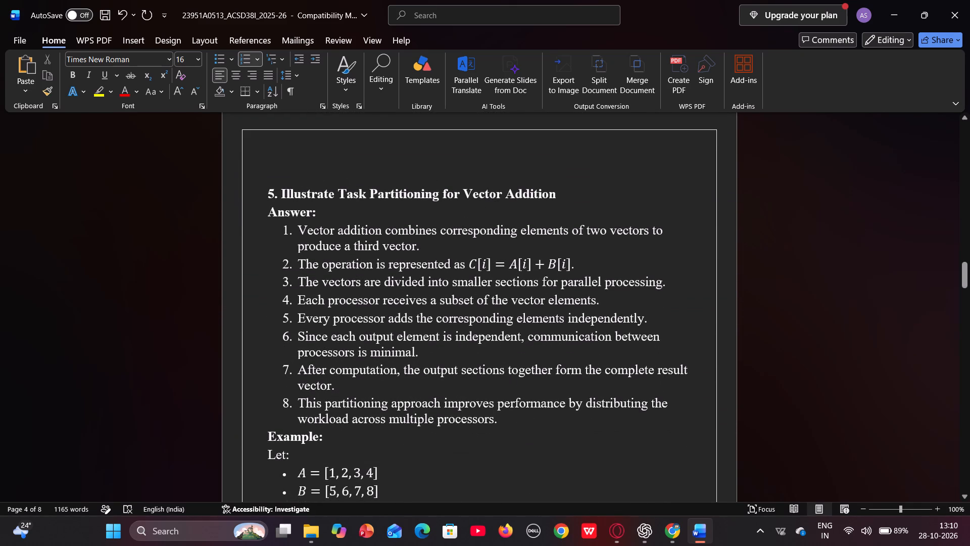
click(277, 193)
key(BackSpace)
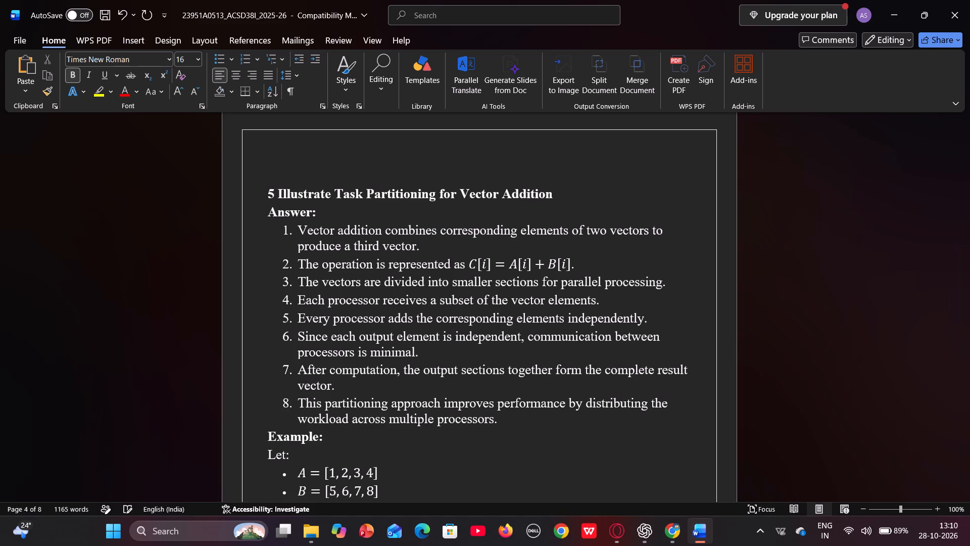
key(shift+q)
key(shift+parenright)
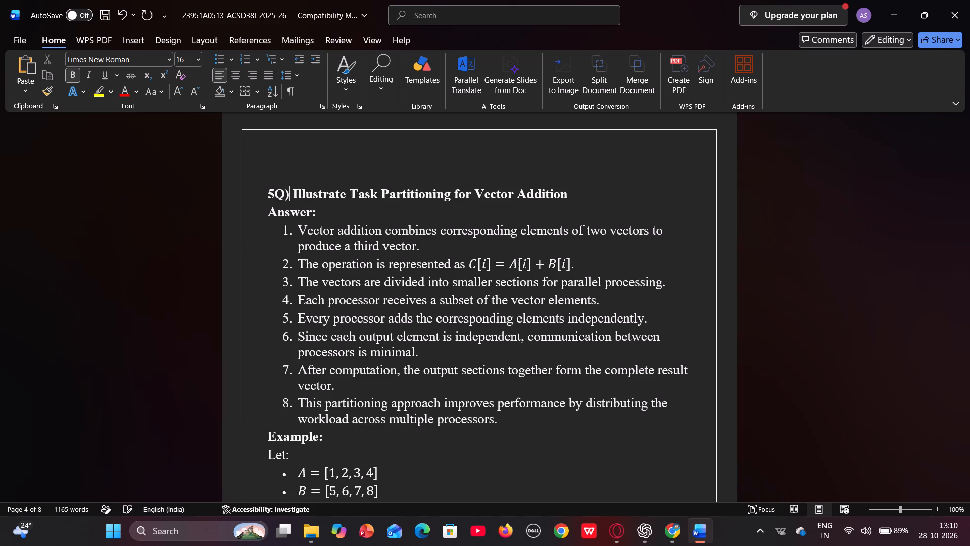
drag(451, 195, 475, 199)
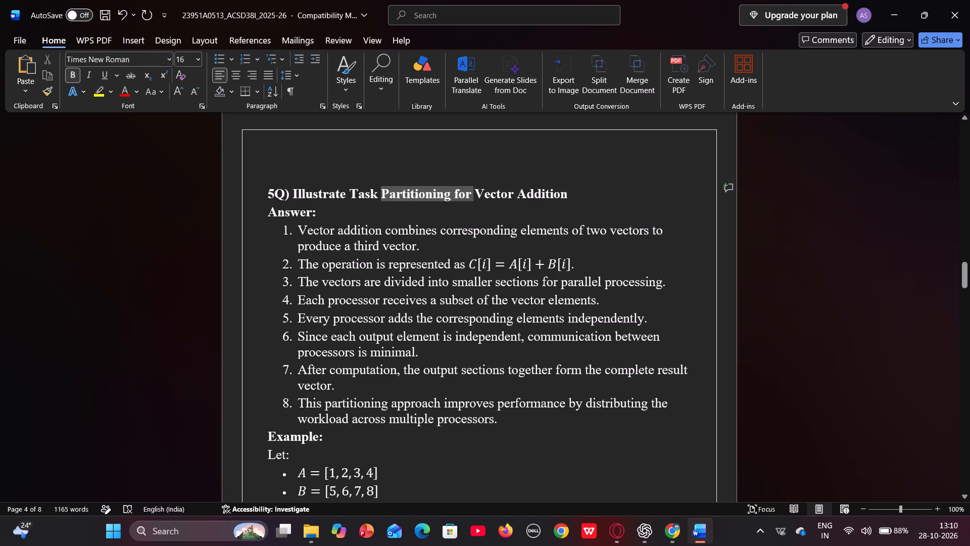
drag(475, 199, 482, 199)
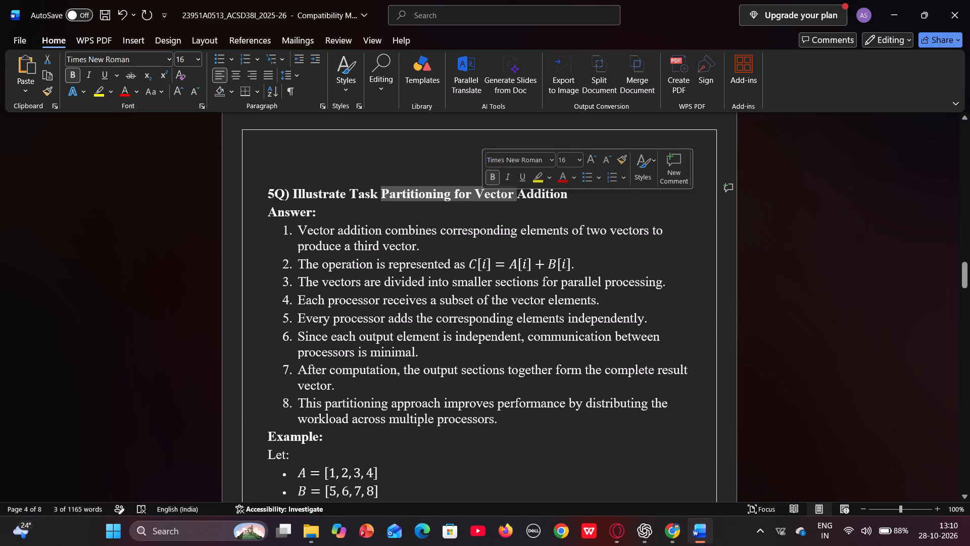
click(595, 206)
Remove bold formatting from the vector addition answer block, from the "Answer:" label through the example's final vector equation.
scroll(293, 219, down, 1)
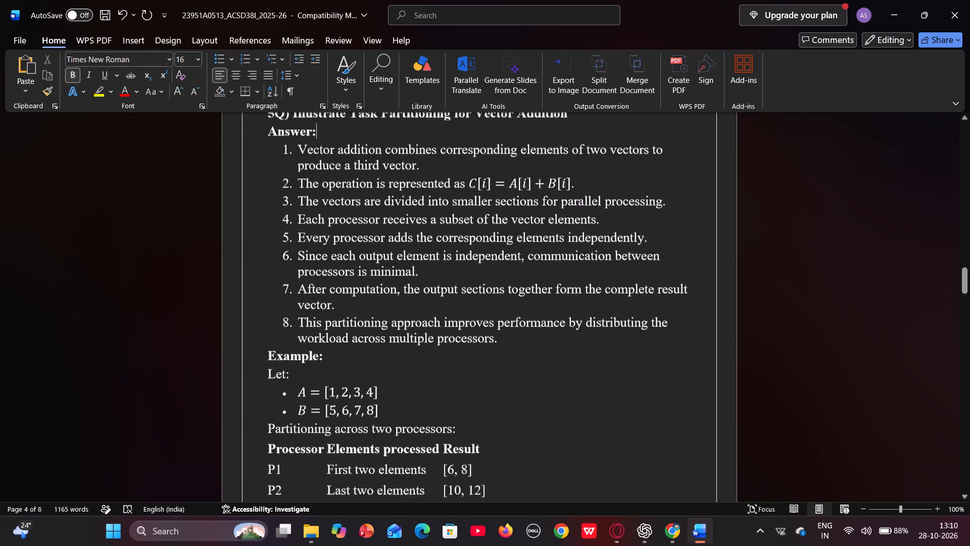
scroll(293, 219, down, 1)
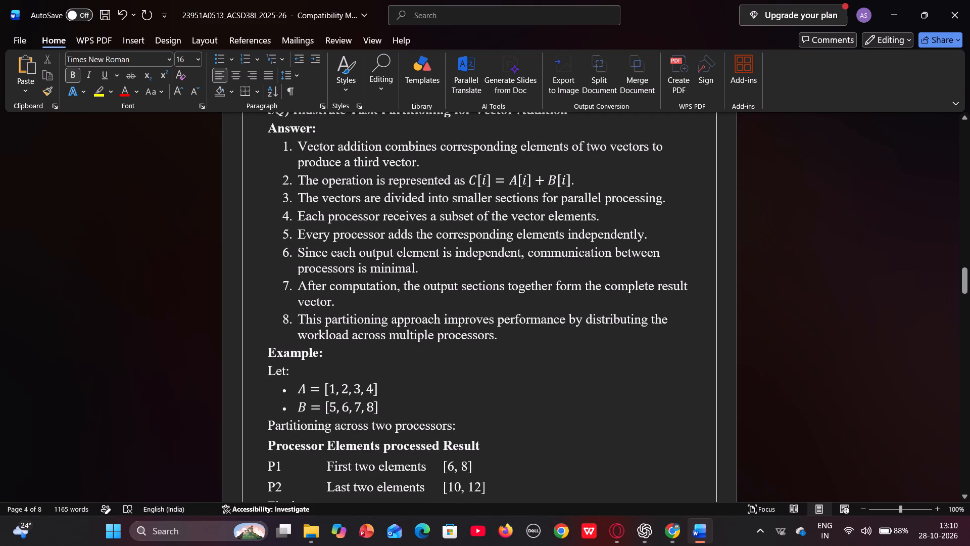
drag(267, 128, 431, 286)
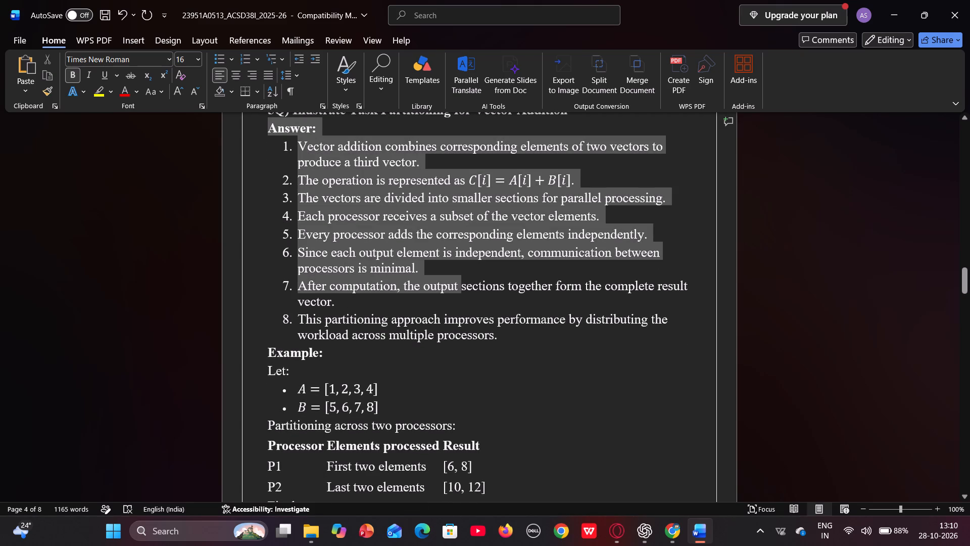
drag(431, 286, 493, 337)
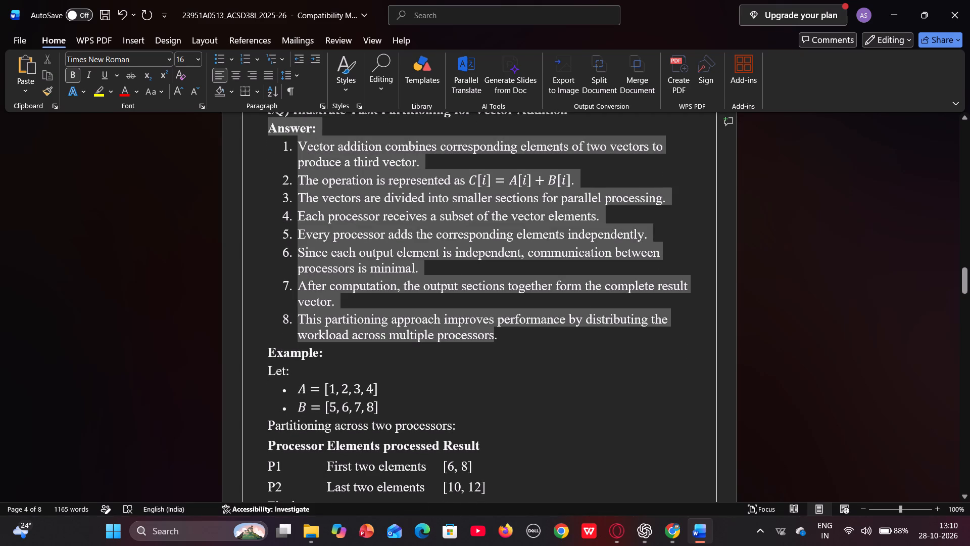
drag(493, 337, 482, 508)
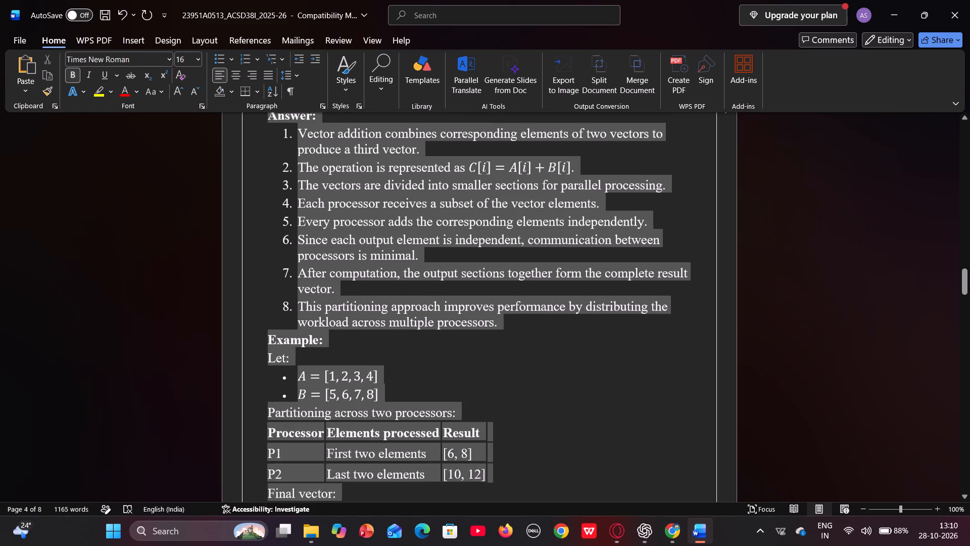
drag(482, 508, 488, 369)
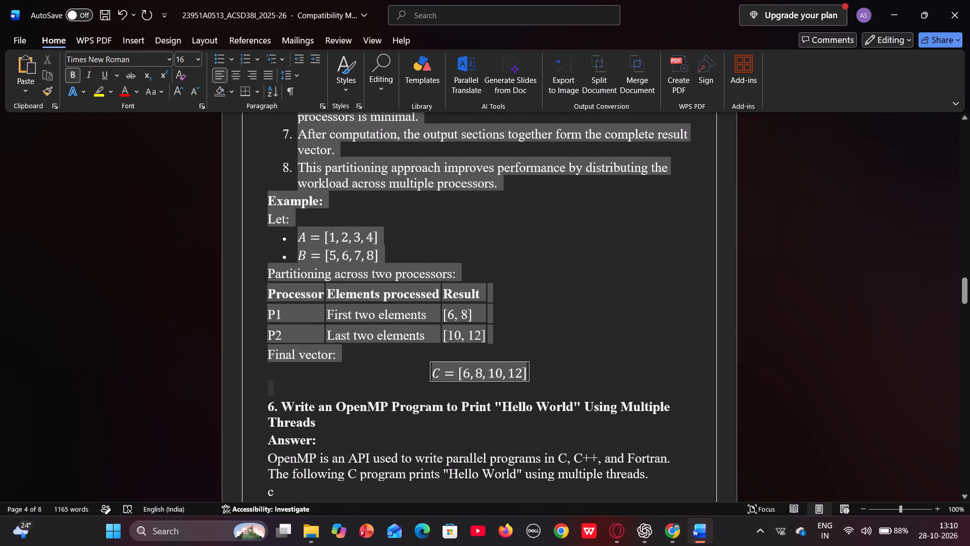
drag(488, 369, 544, 370)
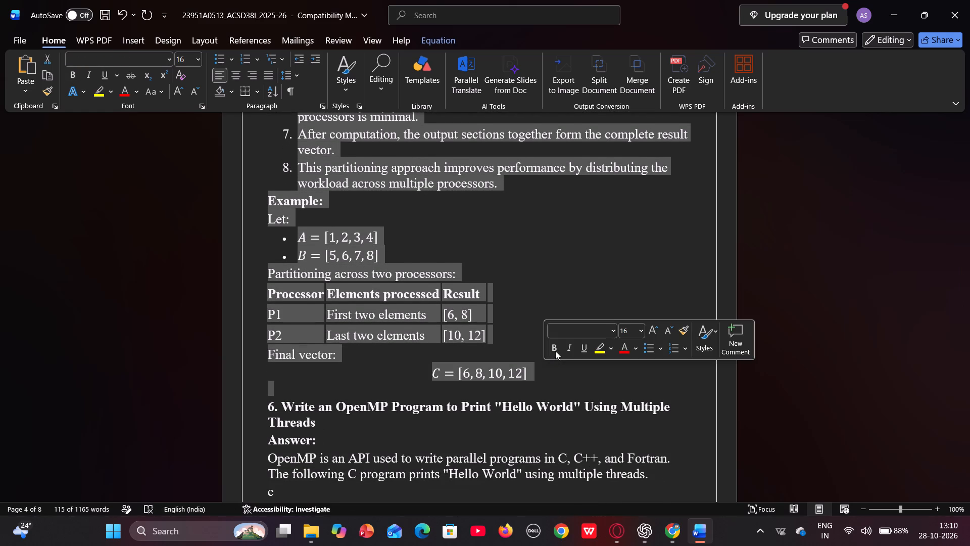
click(556, 350)
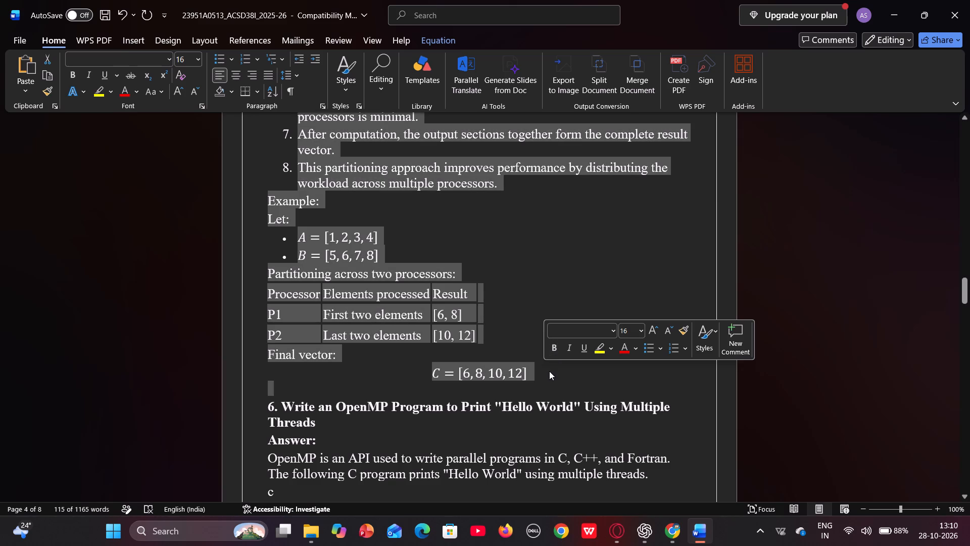
click(549, 371)
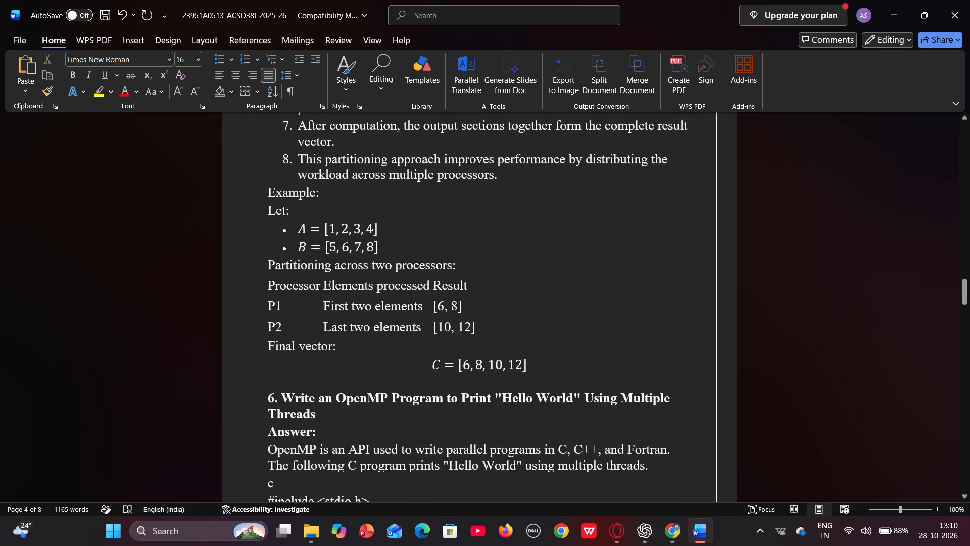
Change the number prefix of the OpenMP "Hello World" program question heading to "6Q)".
scroll(549, 371, down, 1)
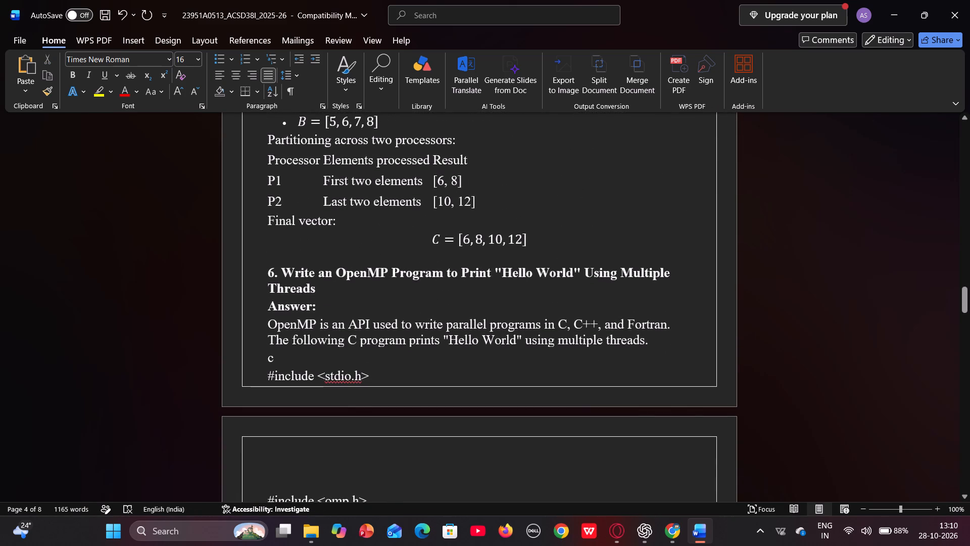
click(277, 276)
key(BackSpace)
key(shift+q)
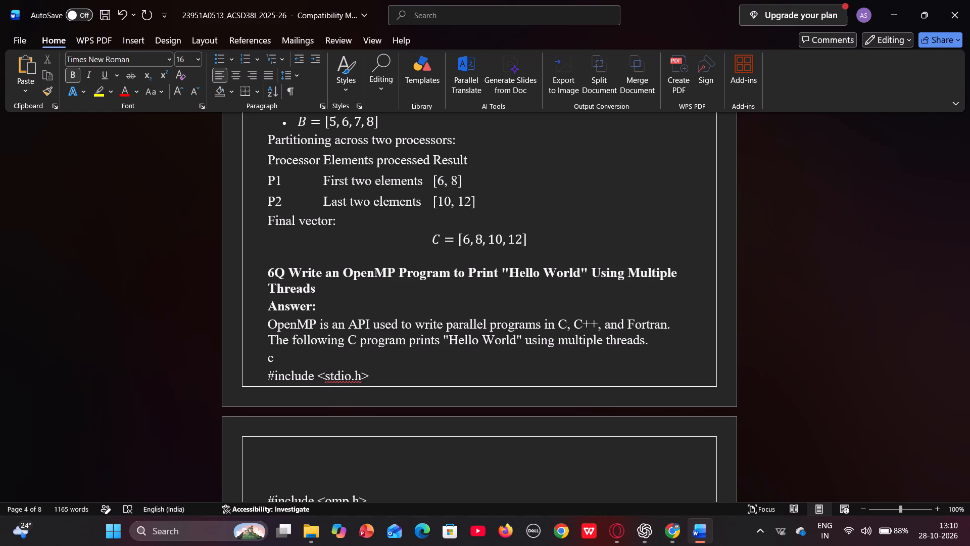
key(shift+parenright)
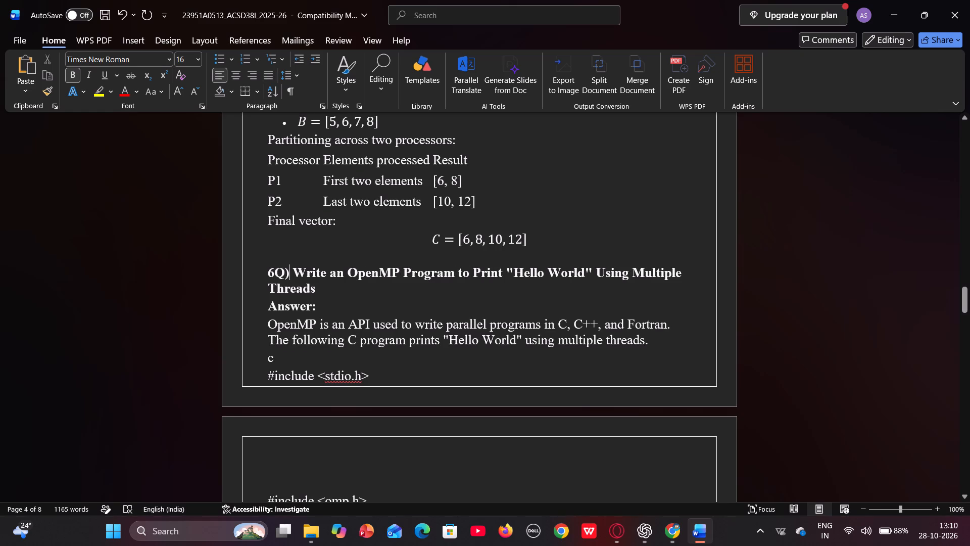
drag(300, 272, 324, 271)
drag(324, 271, 326, 271)
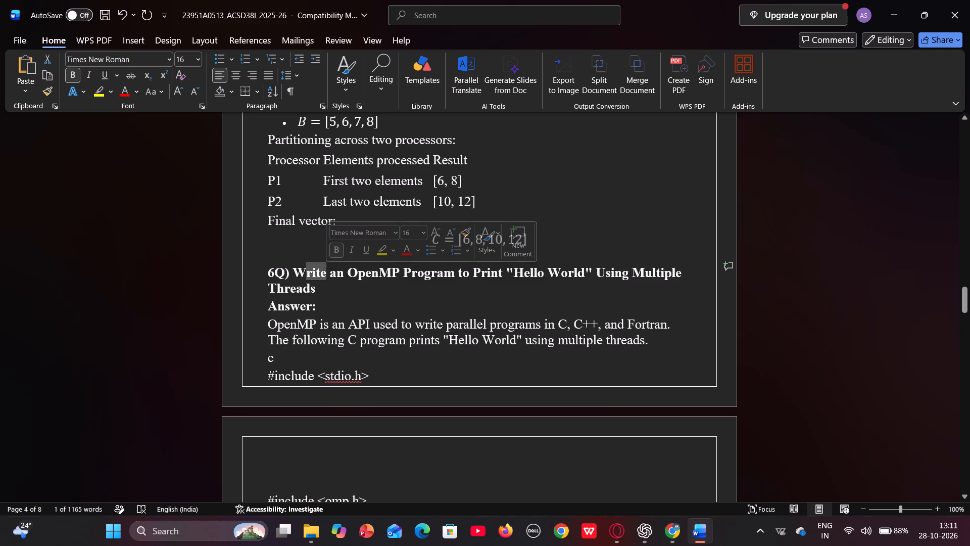
click(359, 294)
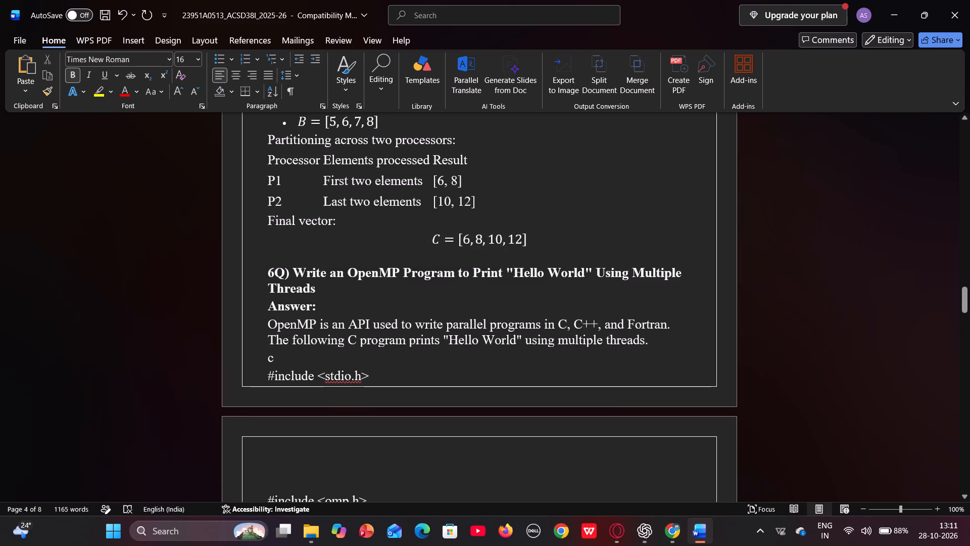
Remove bold formatting from the OpenMP program answer block, from the "Answer:" label through the eighth explanation point.
drag(268, 307, 367, 403)
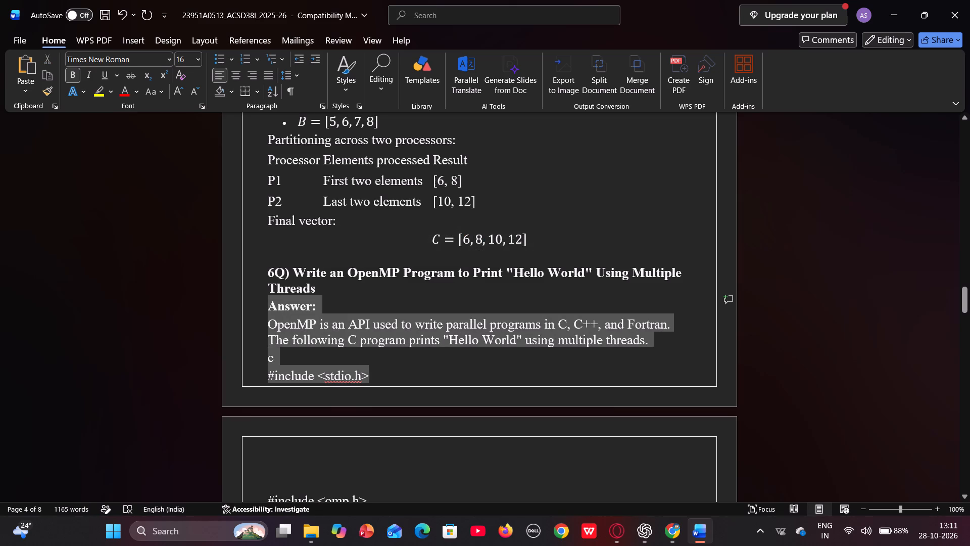
drag(367, 403, 407, 413)
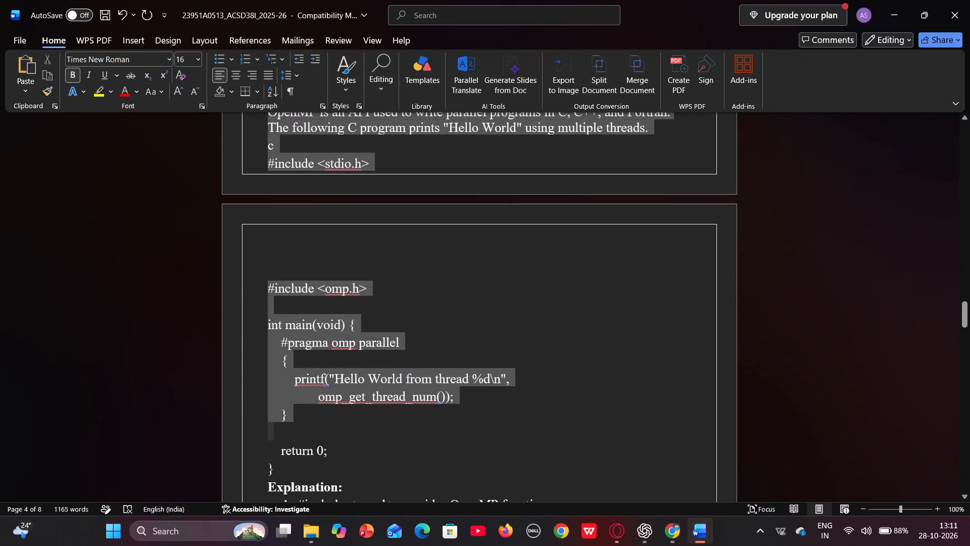
drag(407, 413, 433, 504)
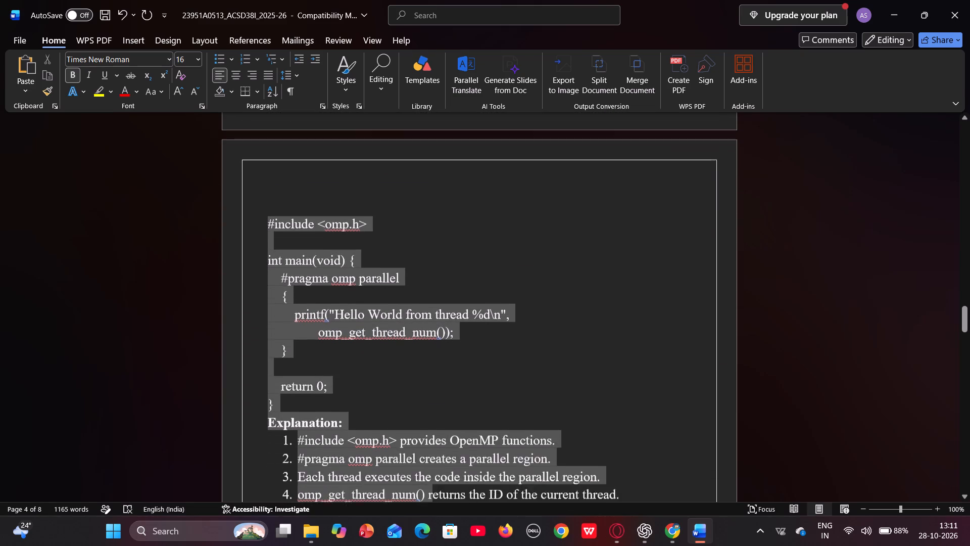
drag(433, 504, 485, 412)
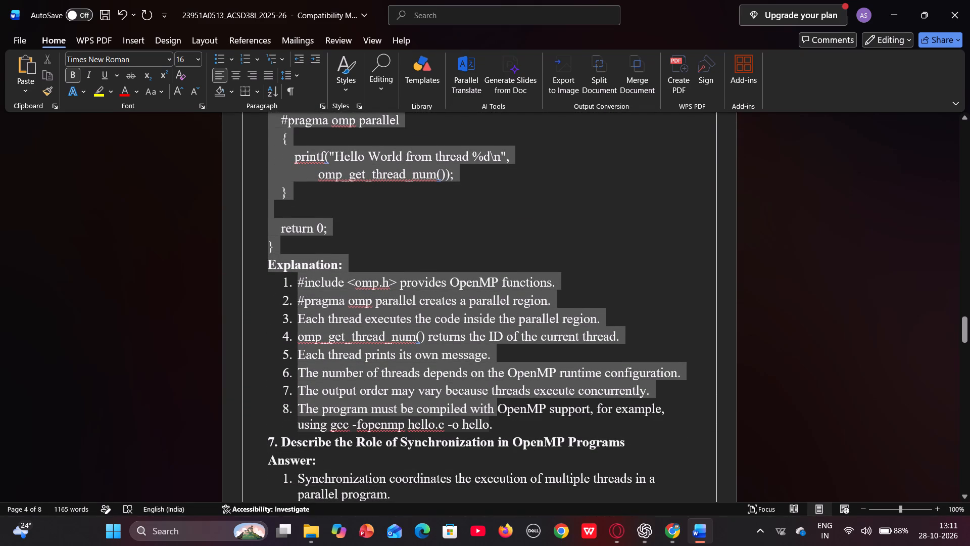
drag(485, 412, 502, 419)
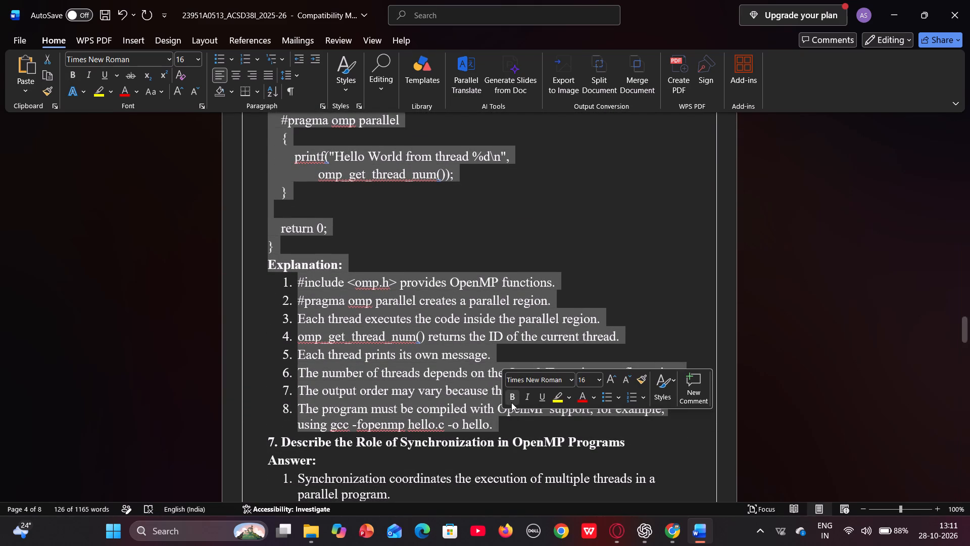
click(515, 397)
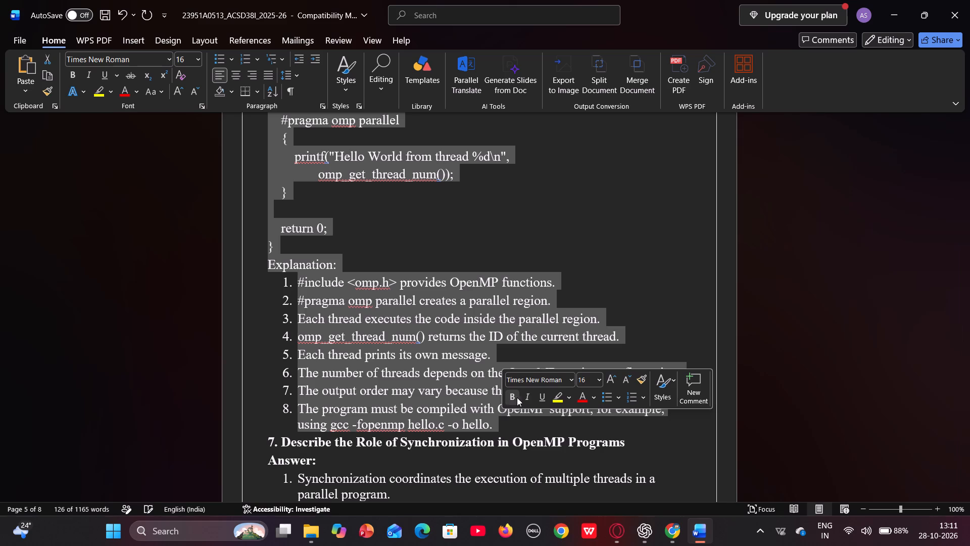
Insert two blank lines after the sixth answer's last explanation point, ahead of the synchronization question.
click(520, 427)
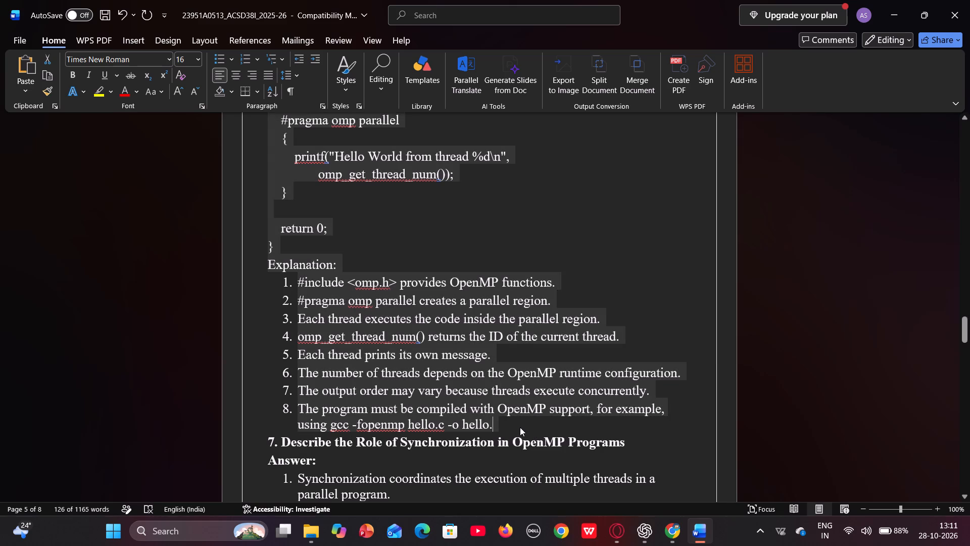
key(Return)
key(Return)
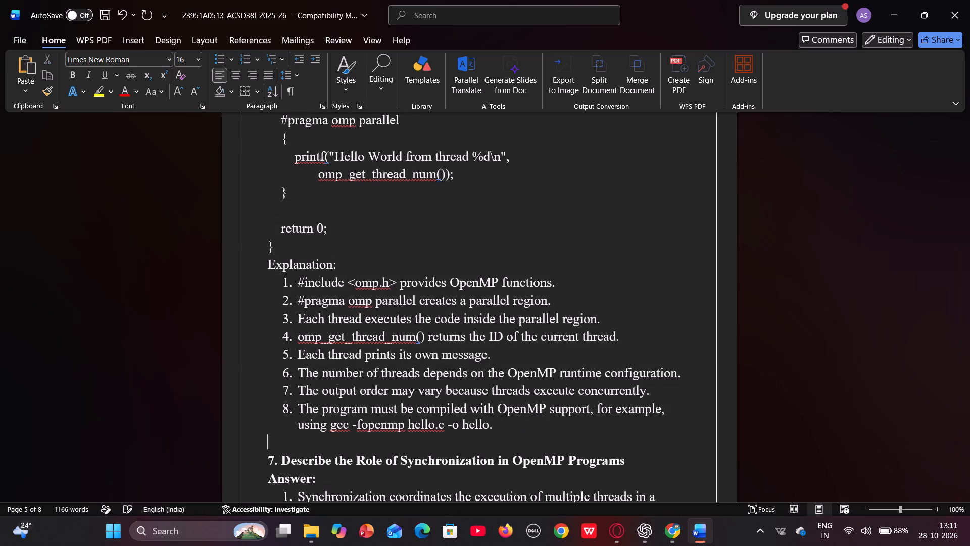
key(Return)
Change the number prefix of the OpenMP synchronization question heading to "7Q)".
scroll(520, 427, right, 1)
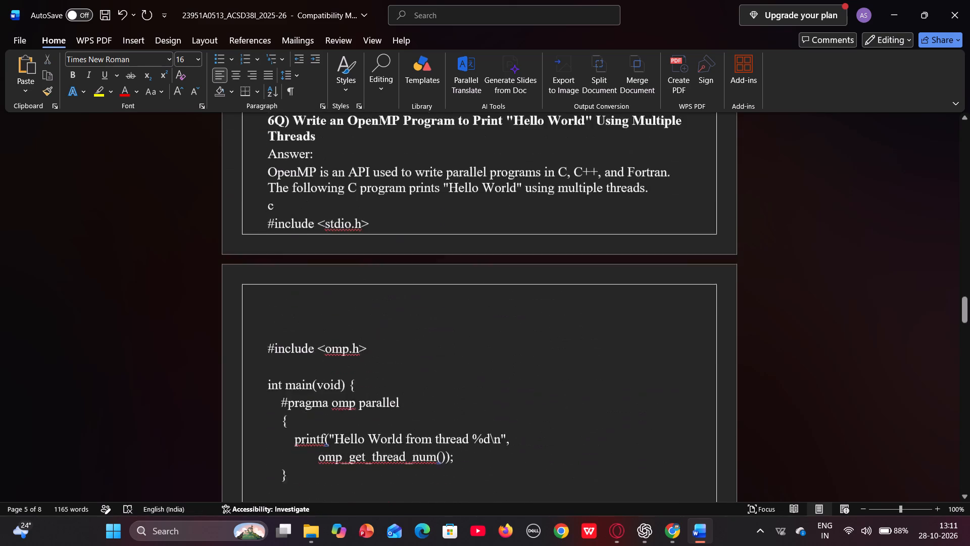
scroll(520, 427, right, 1)
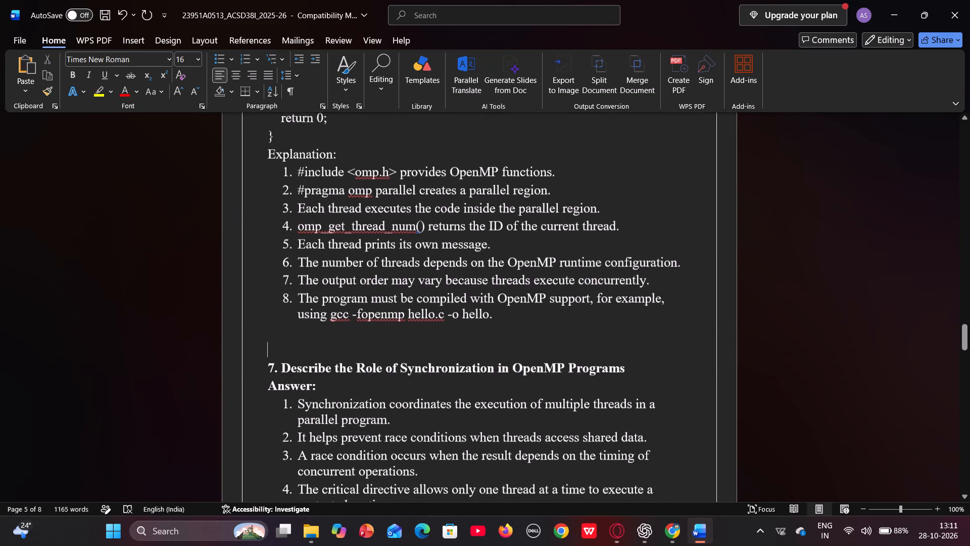
click(277, 371)
key(BackSpace)
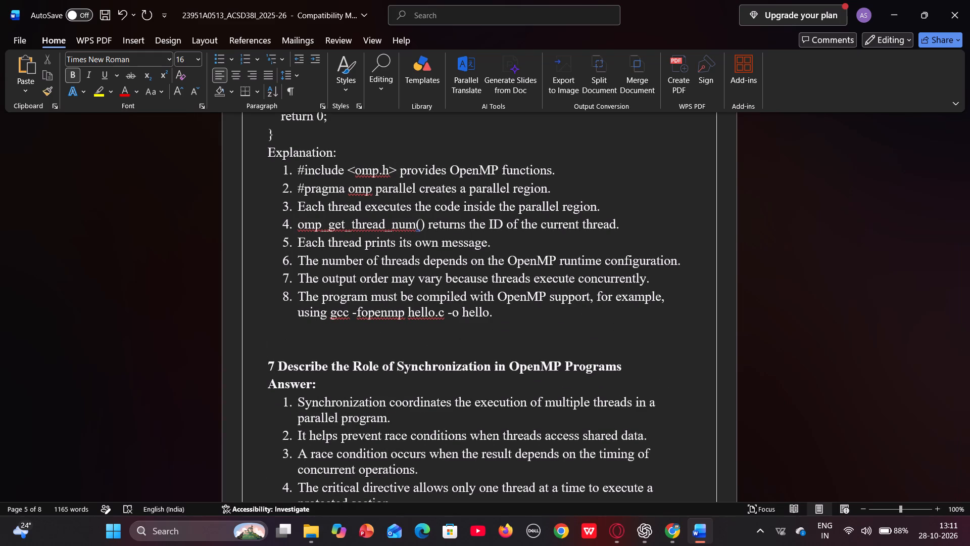
key(shift+q)
key(shift+parenright)
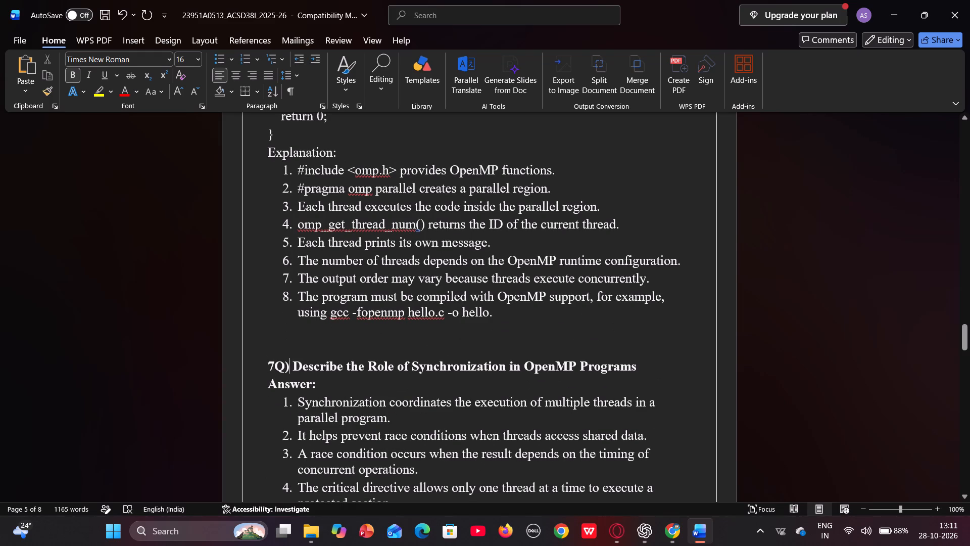
click(290, 366)
drag(308, 370, 335, 369)
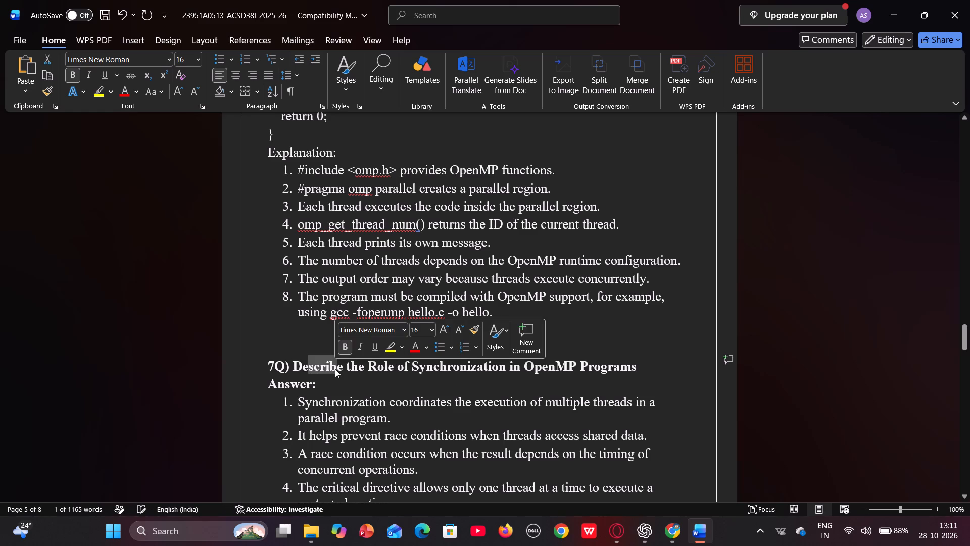
click(645, 363)
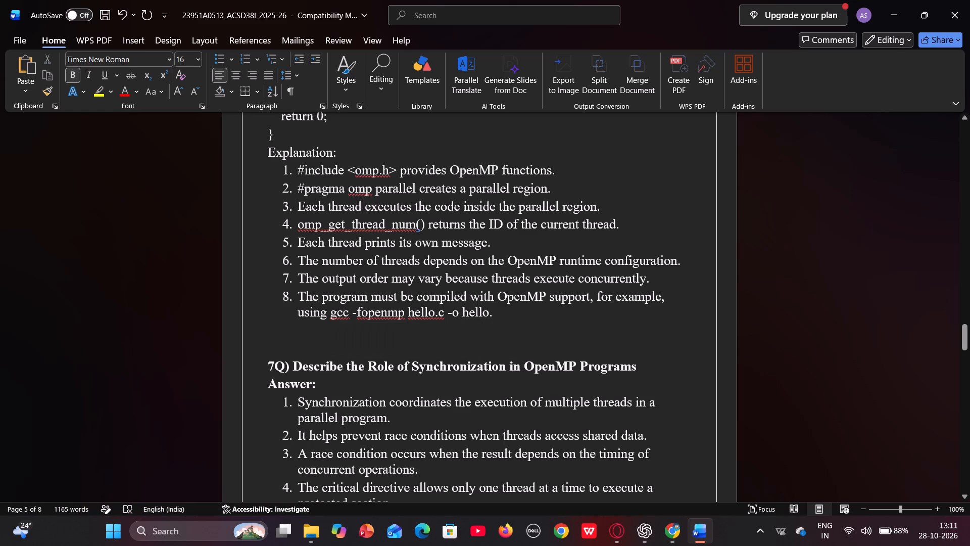
Remove bold formatting from the synchronization answer block, from the "Answer:" label through its eighth point.
scroll(272, 384, down, 1)
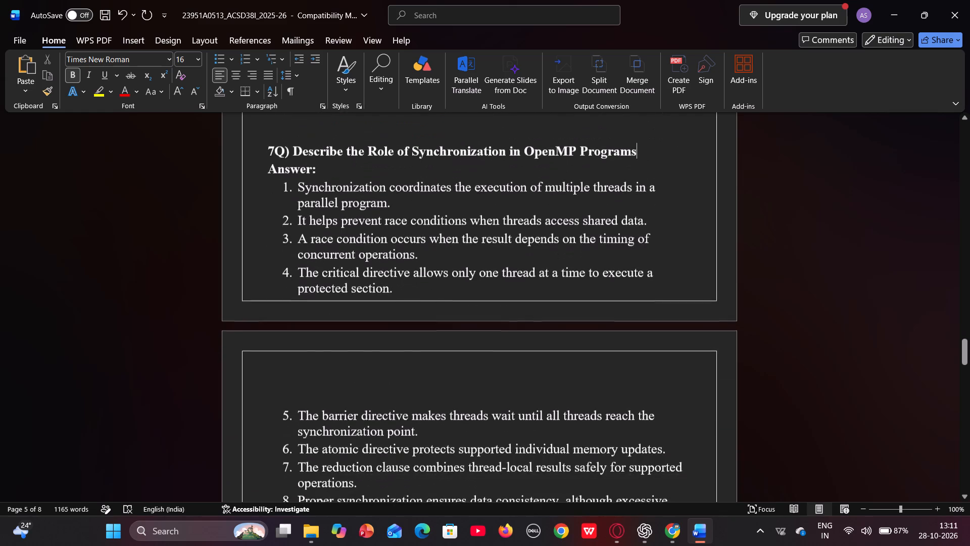
scroll(272, 384, down, 1)
double_click(268, 158)
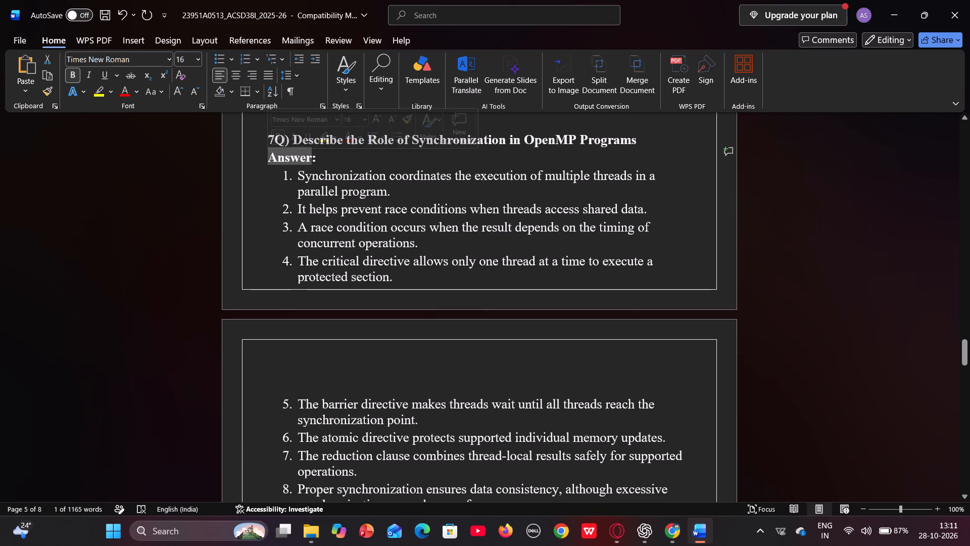
click(355, 171)
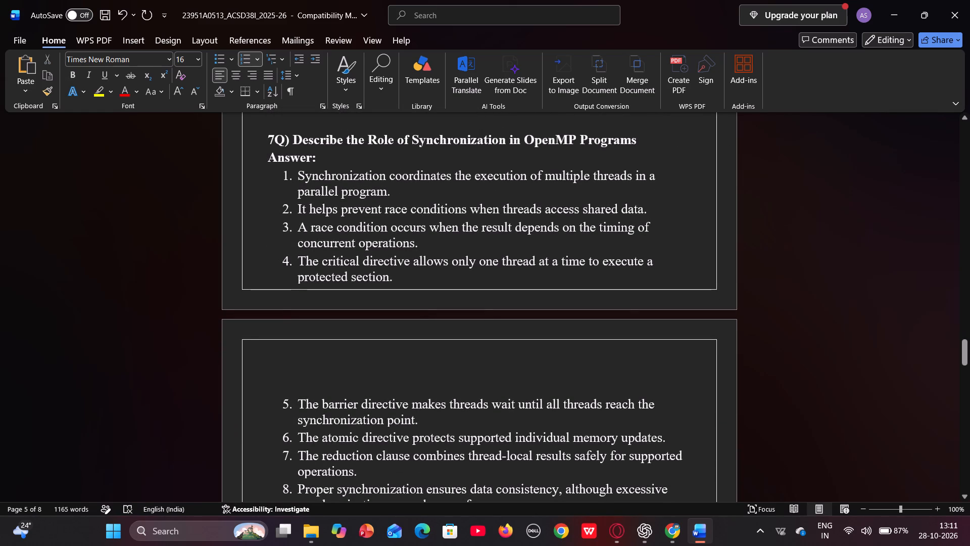
drag(271, 158, 342, 216)
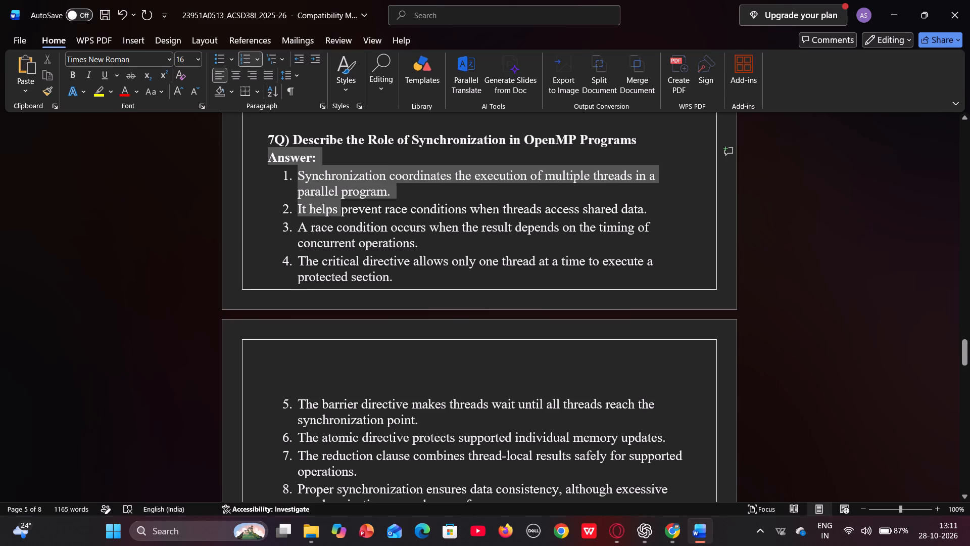
drag(342, 216, 389, 480)
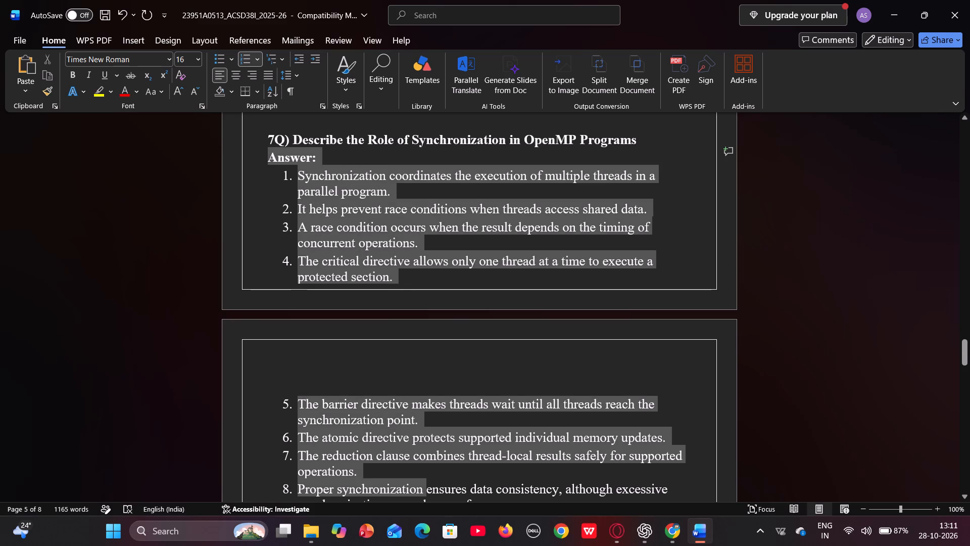
drag(389, 480, 533, 433)
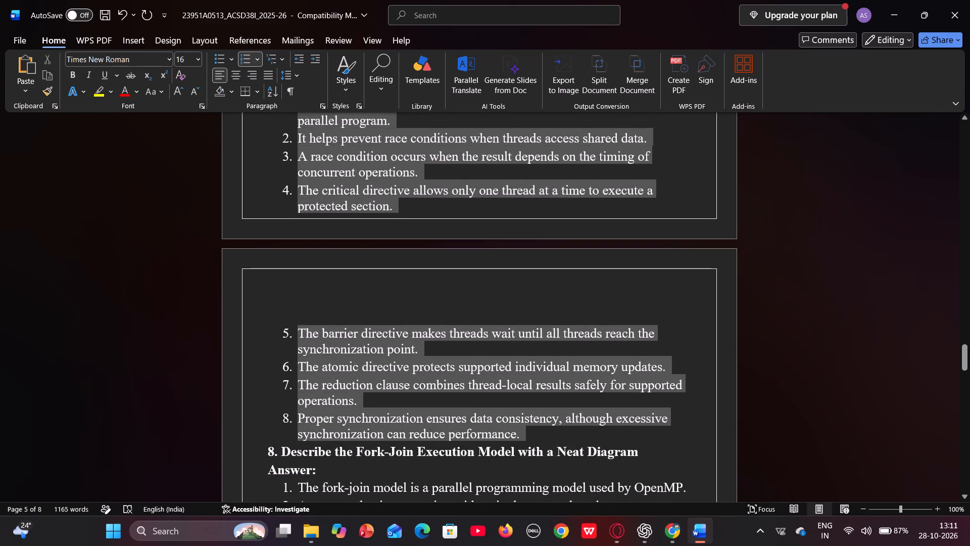
drag(533, 433, 533, 434)
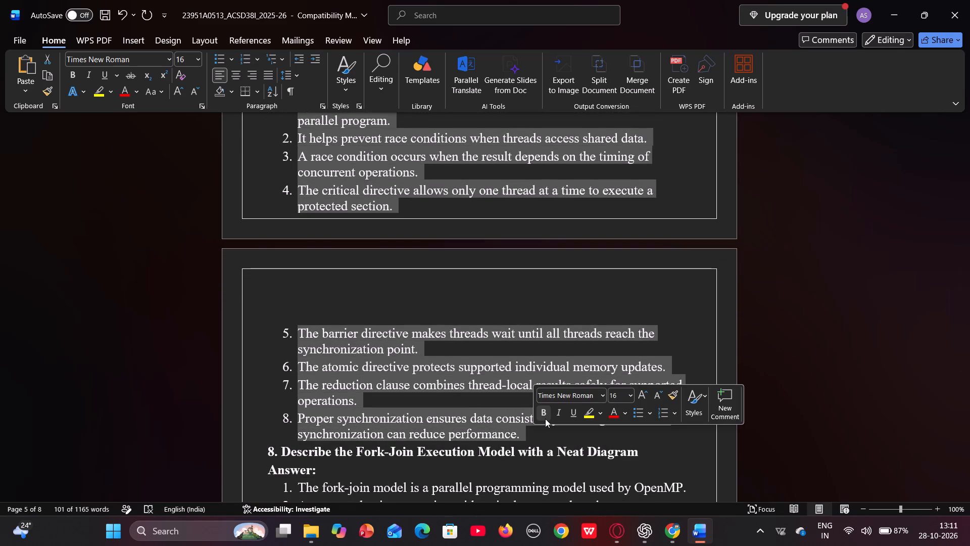
click(545, 418)
click(529, 445)
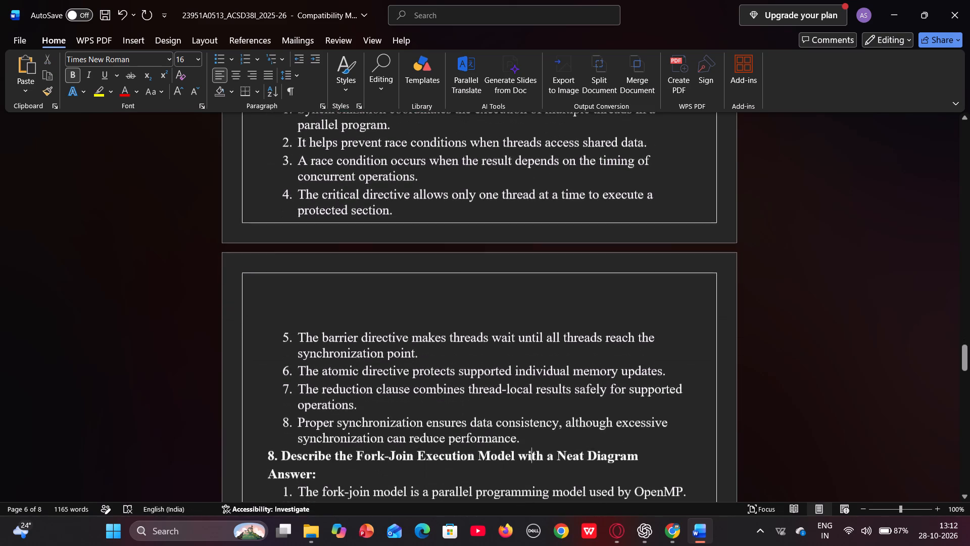
Insert two blank lines after the synchronization answer's eighth point, ahead of the Fork-Join question.
click(527, 426)
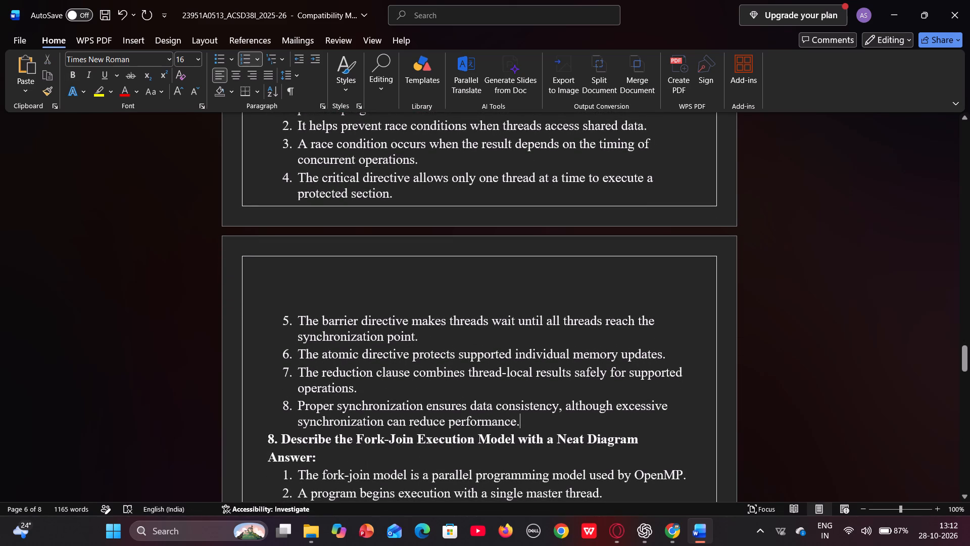
key(Return)
key(Return)
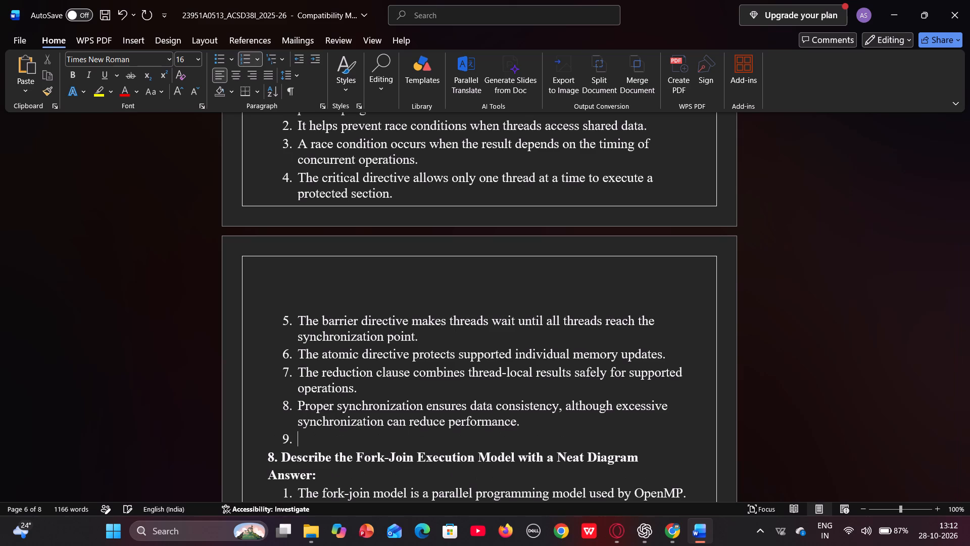
key(Return)
Change the number prefix of the Fork-Join Execution Model question heading to "8Q)".
scroll(527, 426, down, 1)
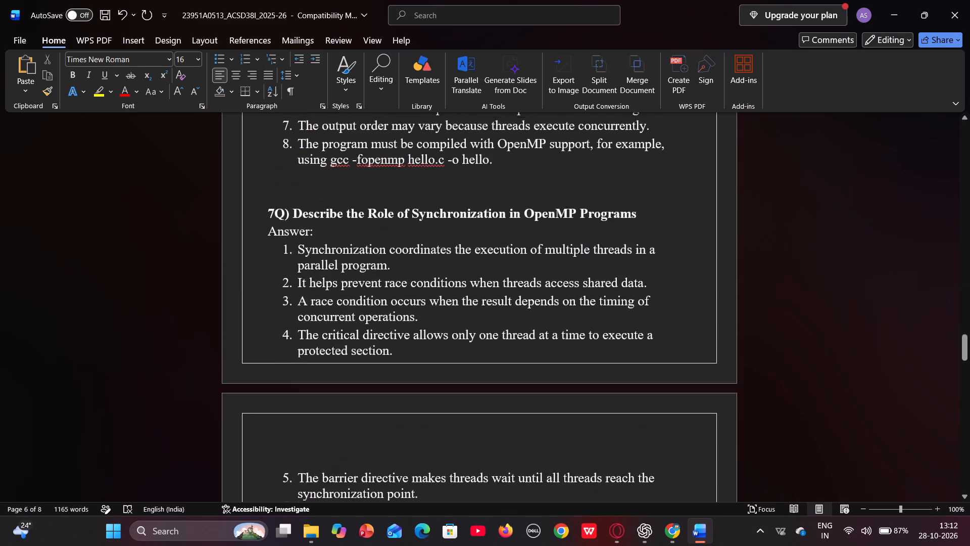
scroll(527, 426, down, 1)
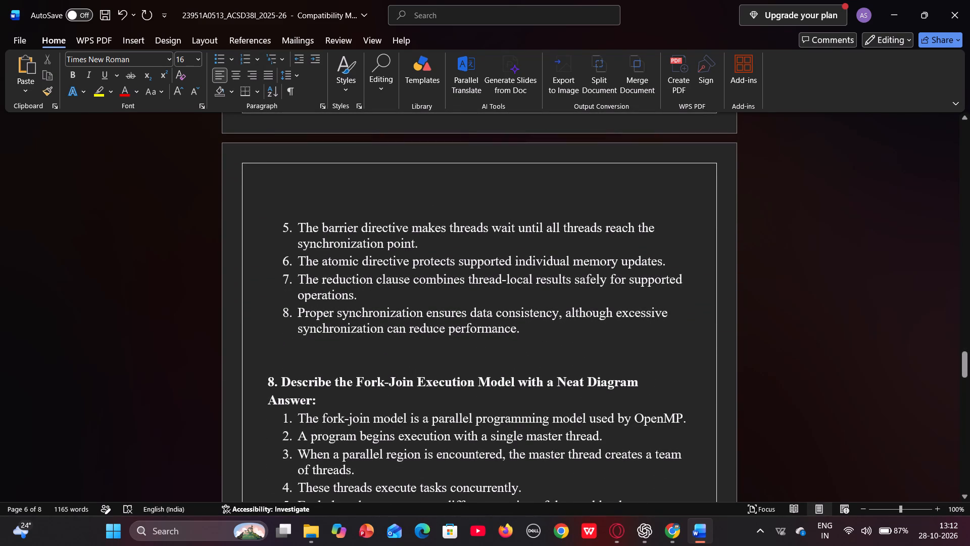
click(275, 384)
key(Right)
key(BackSpace)
key(shift+q)
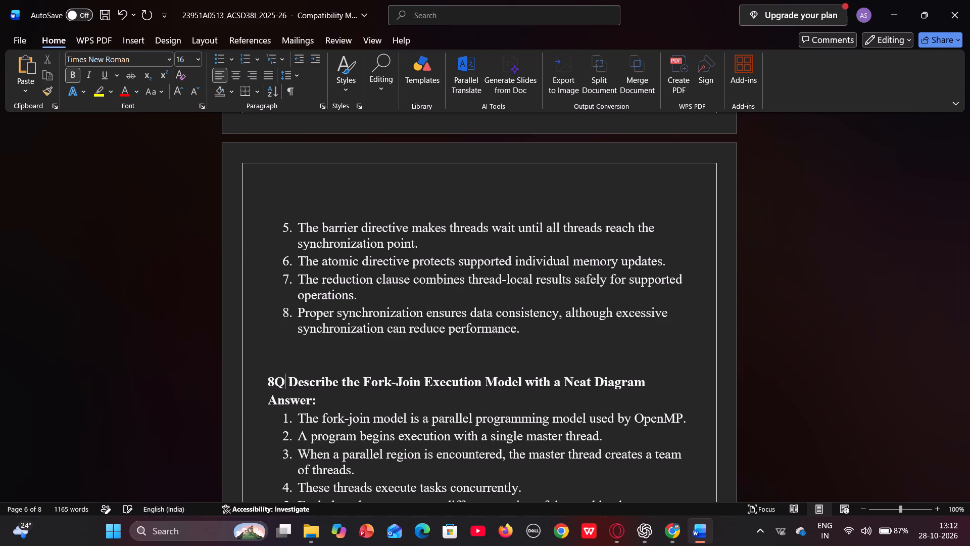
key(shift+parenright)
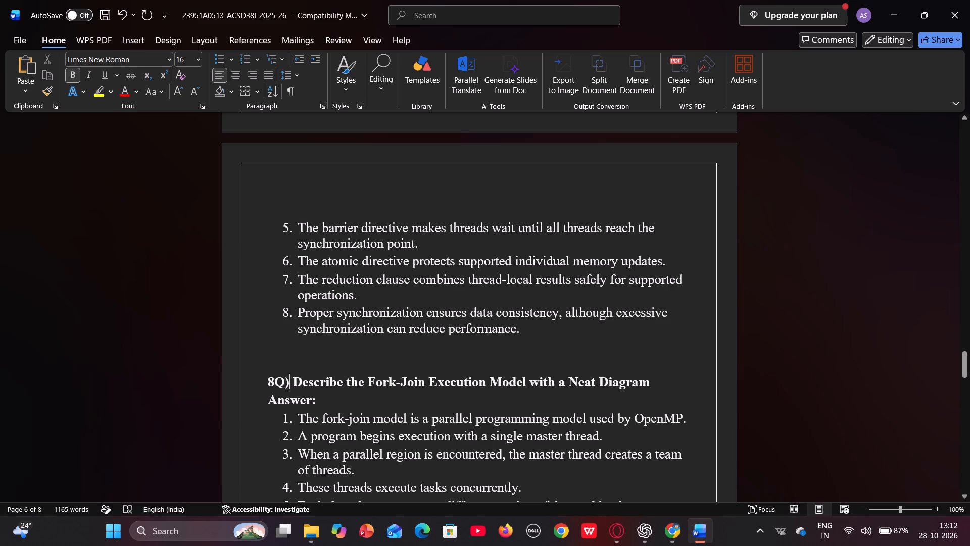
drag(294, 385, 306, 384)
drag(306, 384, 308, 384)
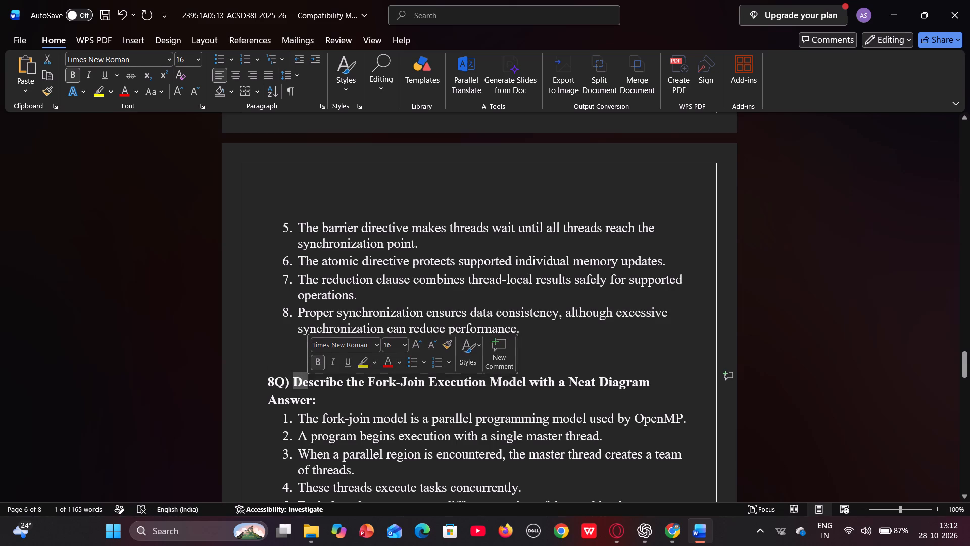
click(331, 402)
Remove bold formatting from the Fork-Join answer block, from the "Answer:" label through the diagram's final "End" line.
scroll(259, 391, down, 1)
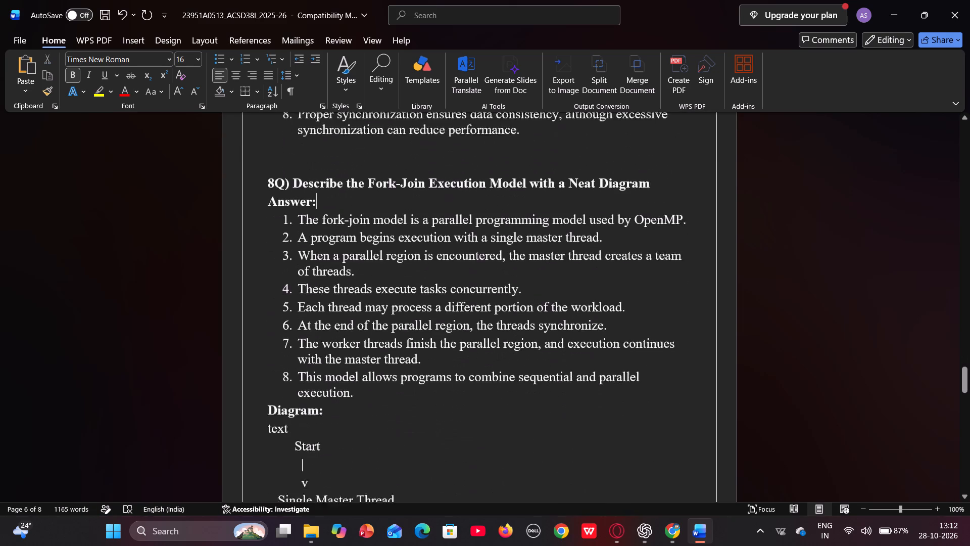
scroll(259, 391, down, 1)
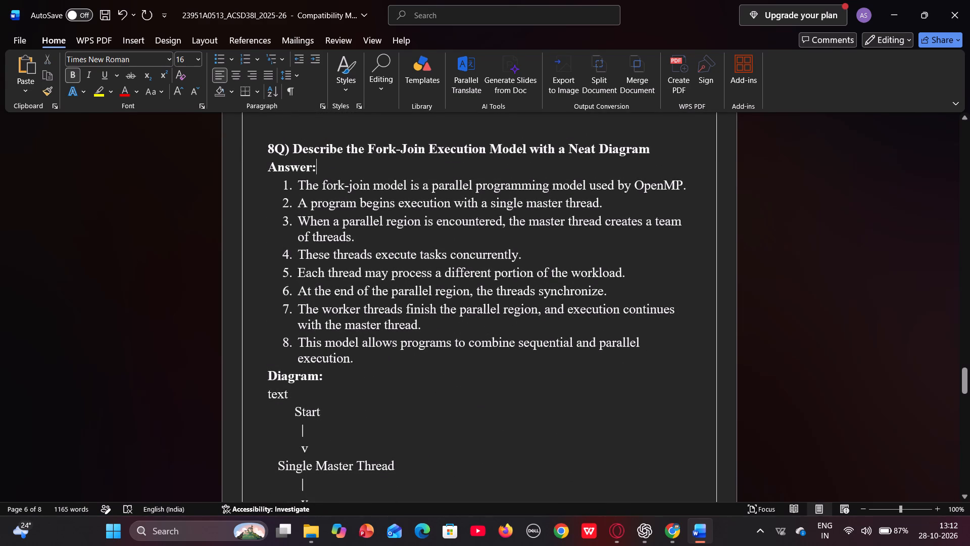
click(271, 169)
drag(271, 169, 319, 194)
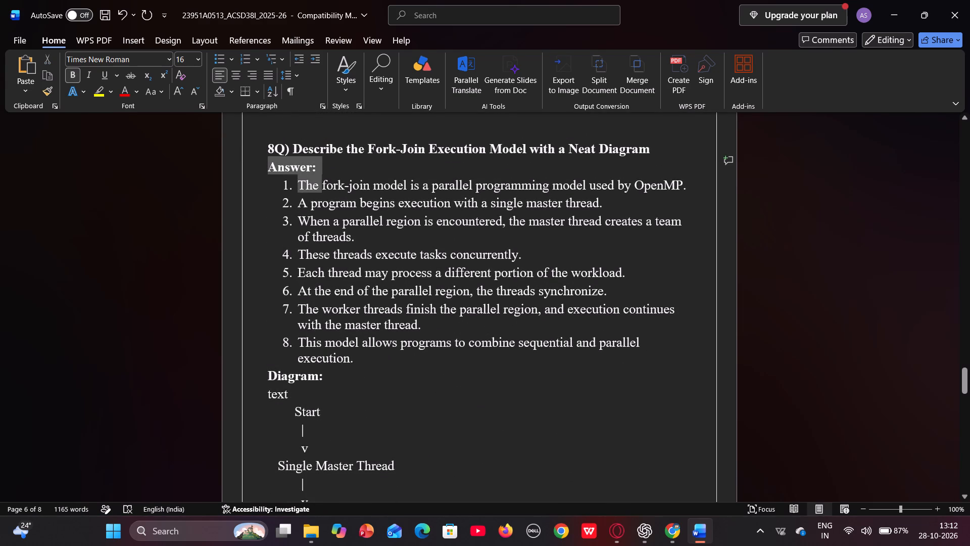
drag(319, 194, 406, 398)
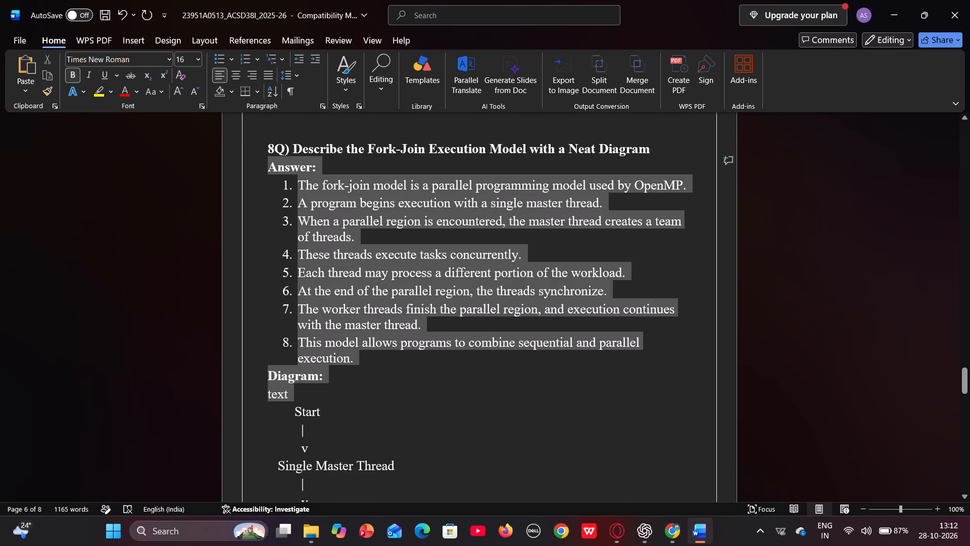
drag(406, 398, 401, 464)
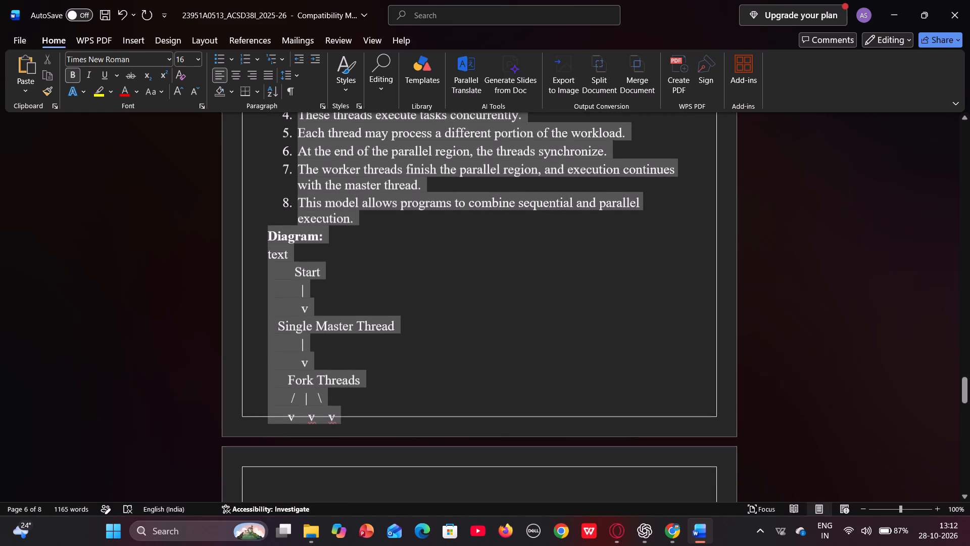
drag(401, 464, 404, 480)
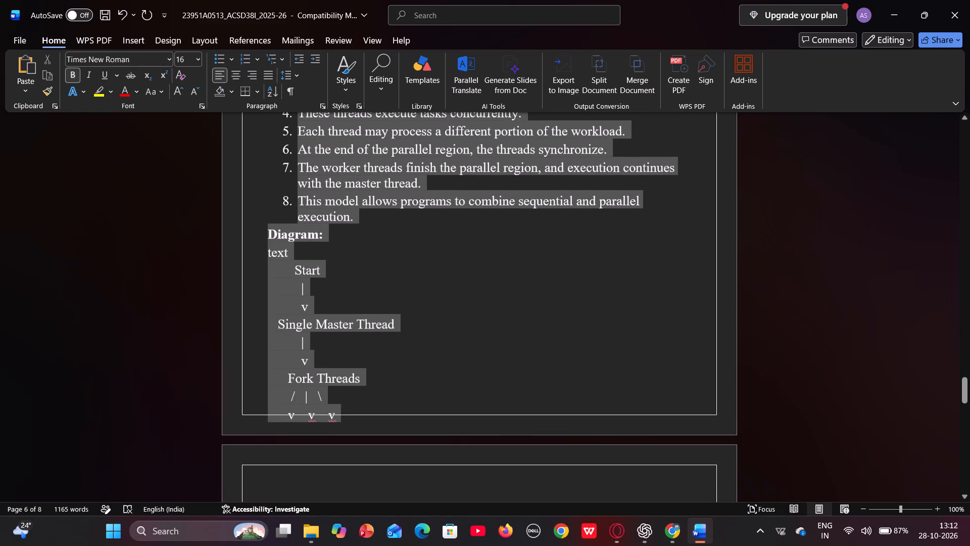
drag(404, 480, 399, 434)
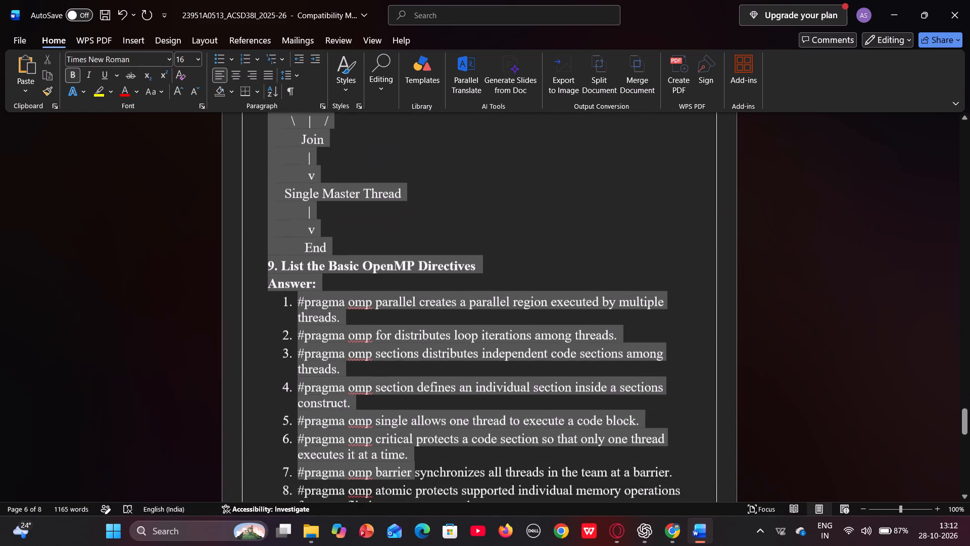
drag(399, 434, 401, 244)
click(409, 221)
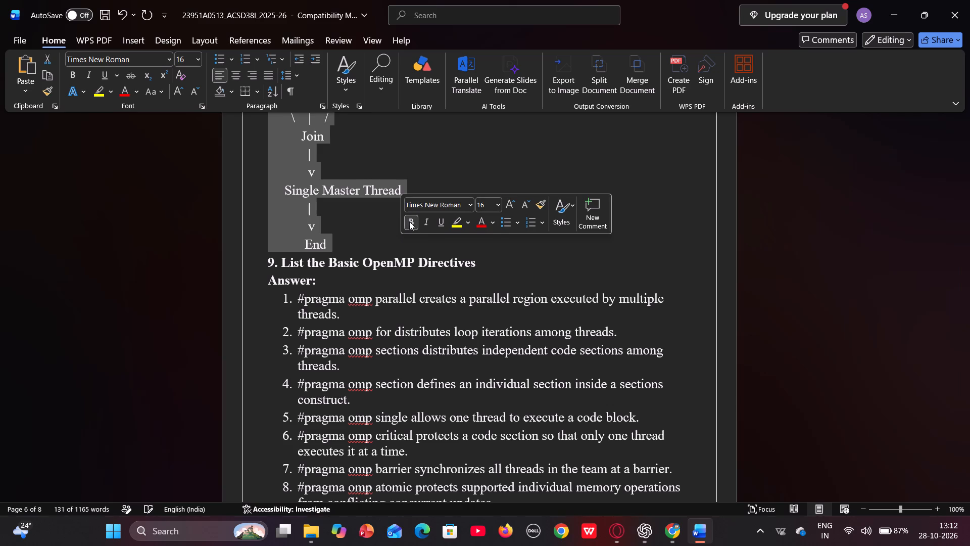
click(380, 238)
scroll(380, 238, up, 1)
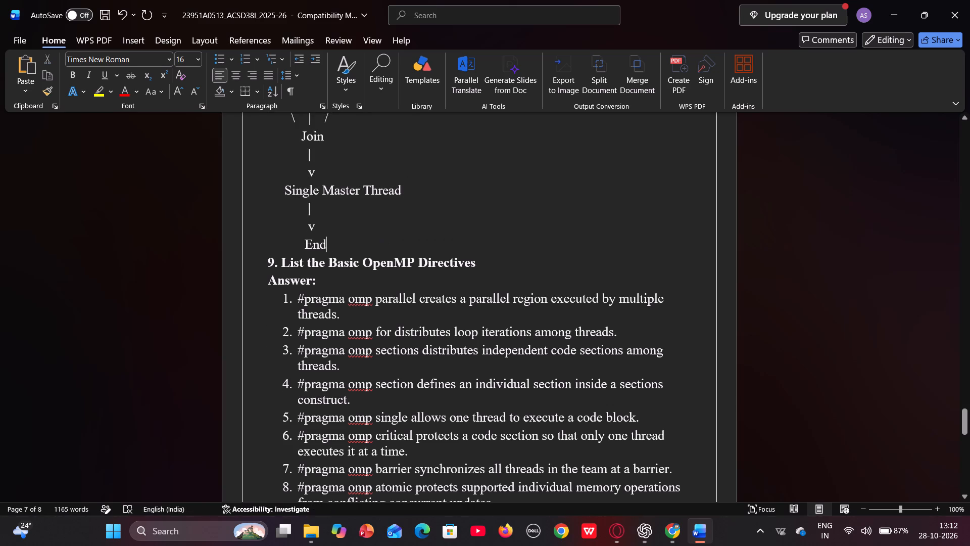
Delete the row of three "v" arrowheads below the "Fork Threads" branches in the Fork-Join diagram.
scroll(380, 238, up, 2)
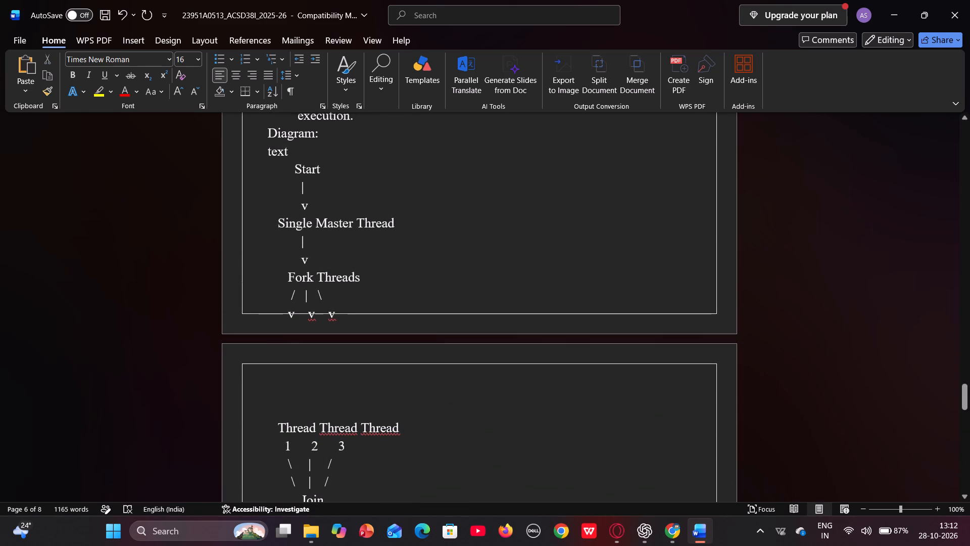
click(341, 312)
key(BackSpace)
key(BackSpace)
key(BackSpace)
key(BackSpace)
key(BackSpace)
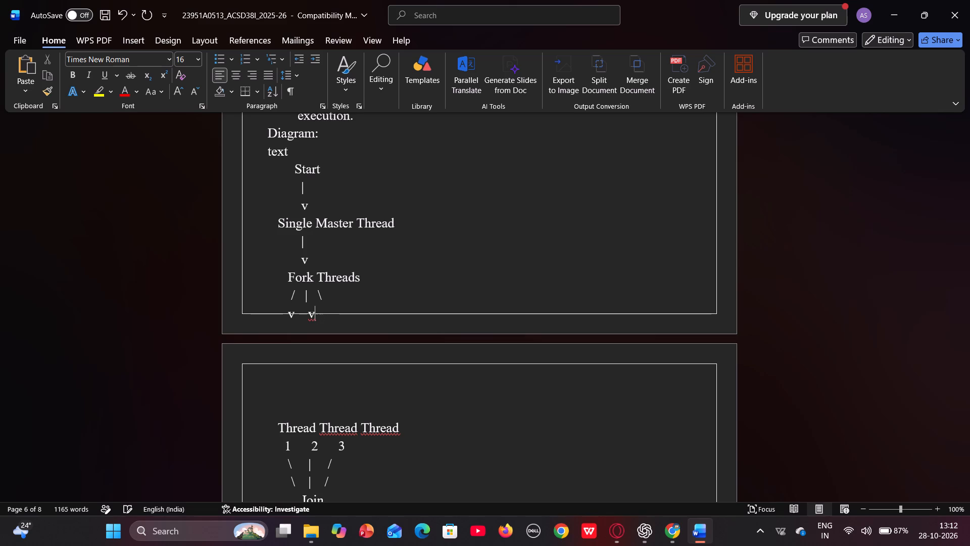
key(BackSpace)
key(BackSpace)
key(BackSpace)
key(BackSpace)
key(BackSpace)
key(BackSpace)
Insert two blank lines after the Fork-Join diagram's final "End" line, ahead of the OpenMP directives question.
scroll(414, 277, down, 1)
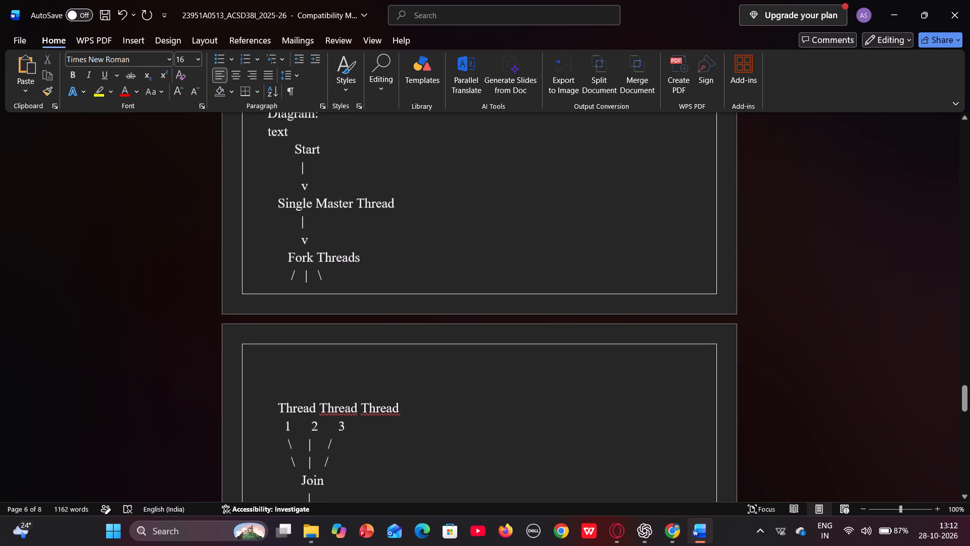
scroll(414, 277, down, 1)
click(358, 251)
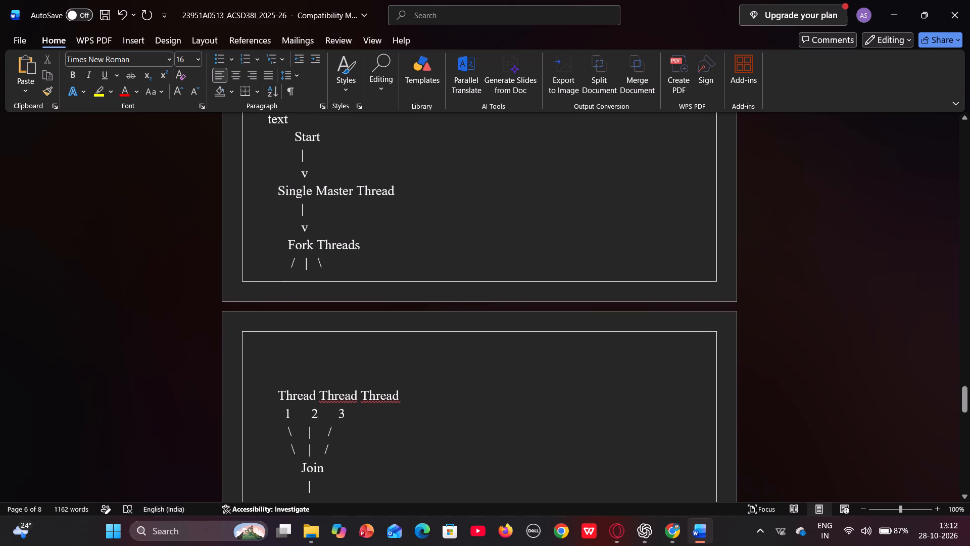
scroll(389, 257, up, 1)
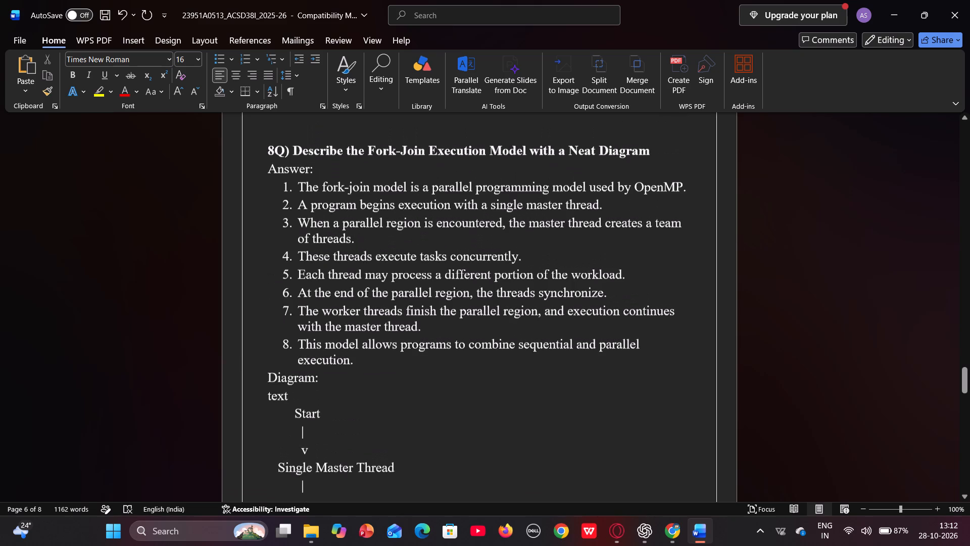
scroll(389, 257, up, 1)
scroll(389, 257, down, 2)
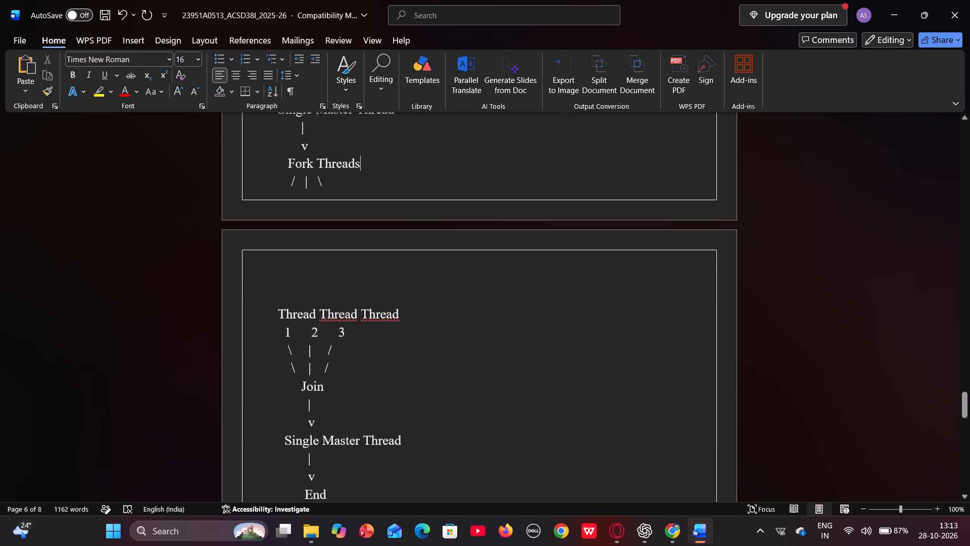
scroll(389, 257, down, 2)
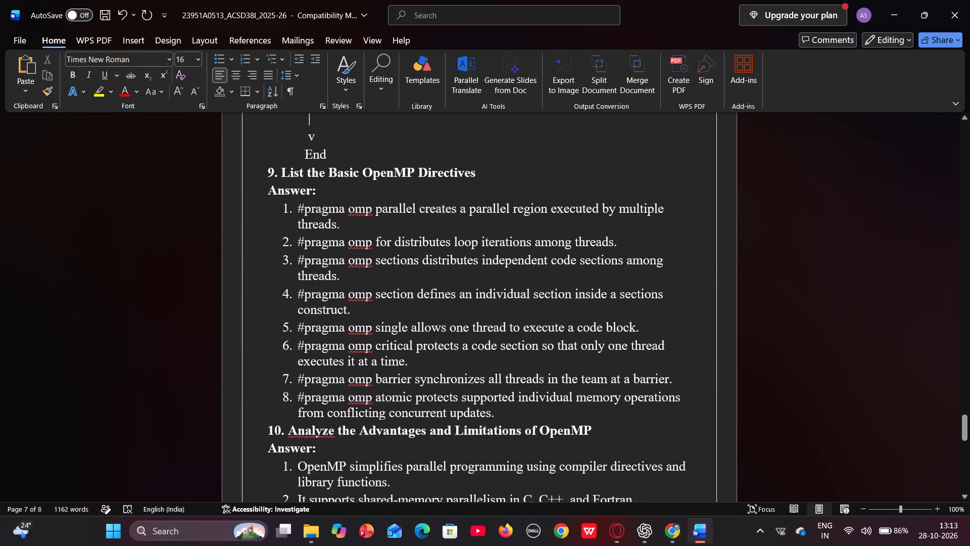
click(341, 160)
key(Return)
key(Return)
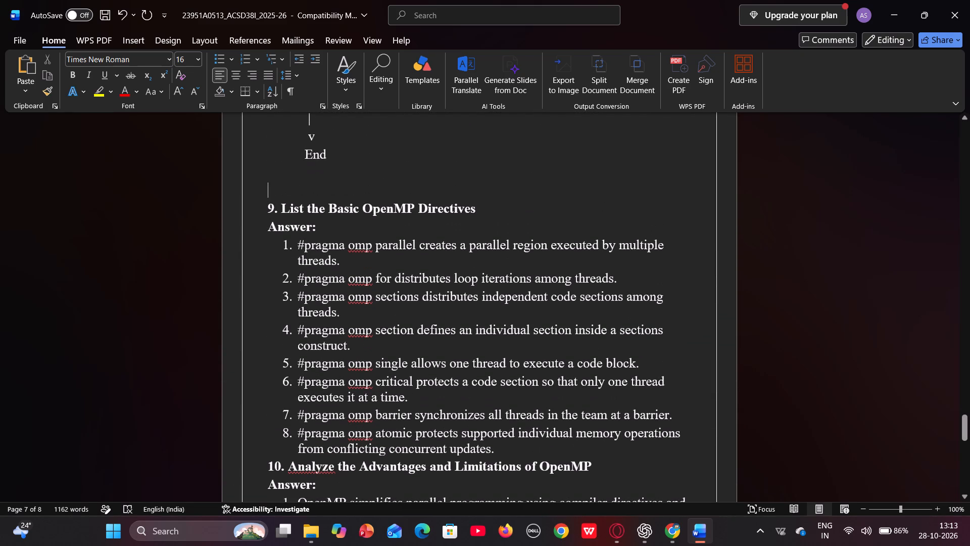
Change the number prefix of the "List the Basic OpenMP Directives" question heading to "9Q)".
click(277, 209)
key(BackSpace)
key(shift+q)
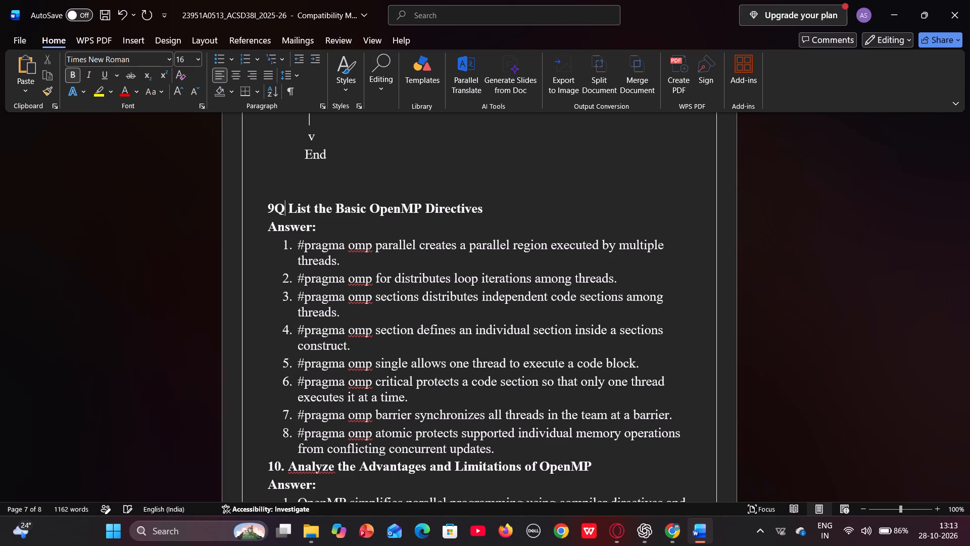
key(shift+parenright)
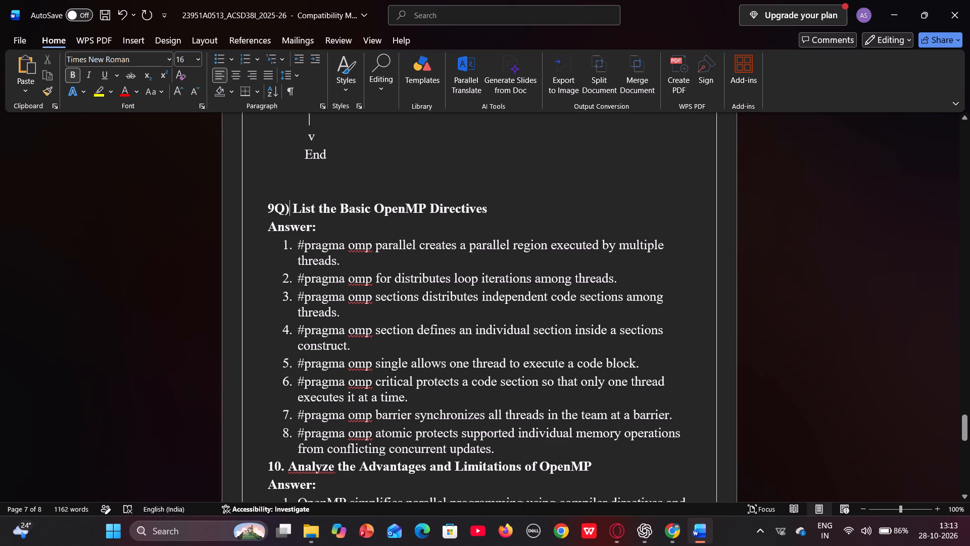
drag(296, 209, 311, 210)
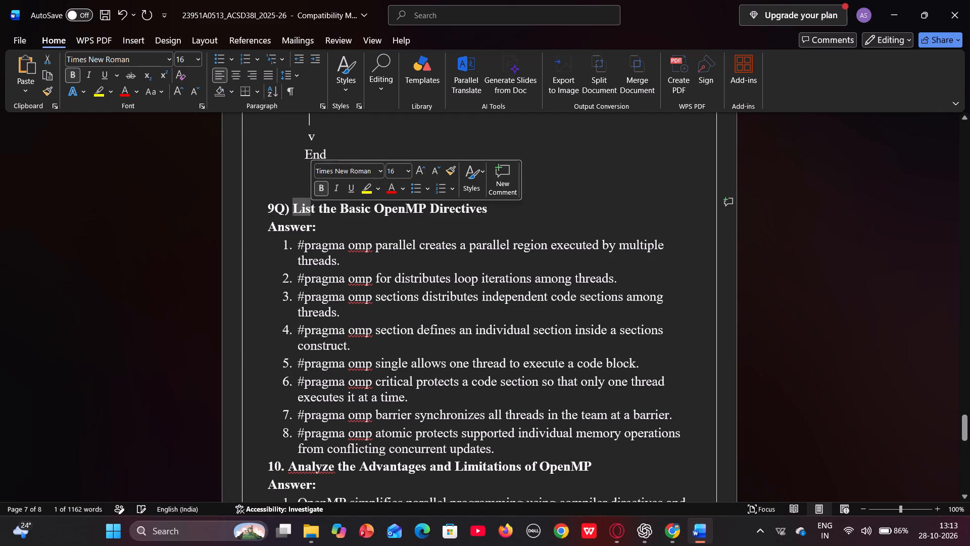
click(505, 211)
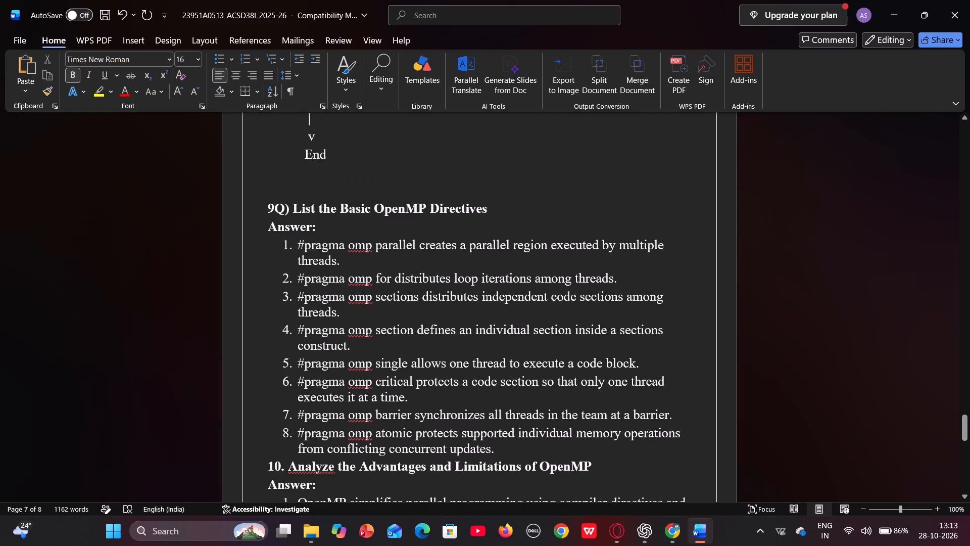
Remove bold formatting from the OpenMP directives answer block, from the "Answer:" label through its eighth point.
drag(266, 229, 427, 446)
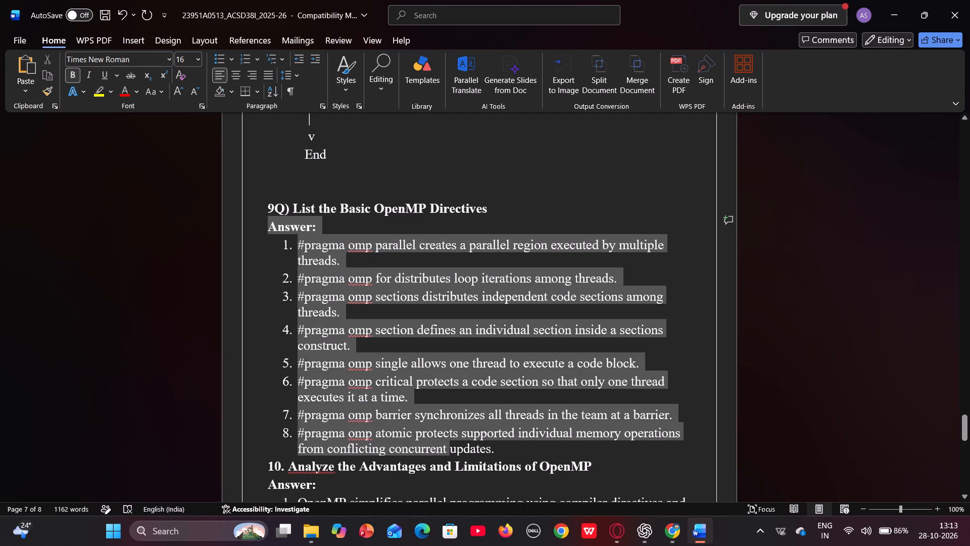
drag(427, 446, 501, 449)
click(511, 427)
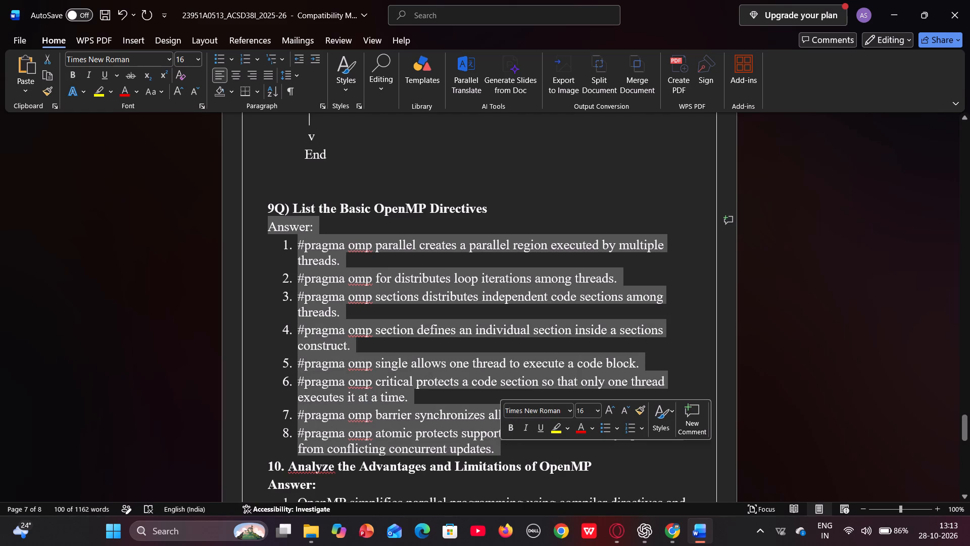
click(601, 479)
Insert two blank lines after the OpenMP directives answer's eighth point, ahead of the advantages and limitations question.
scroll(601, 479, down, 1)
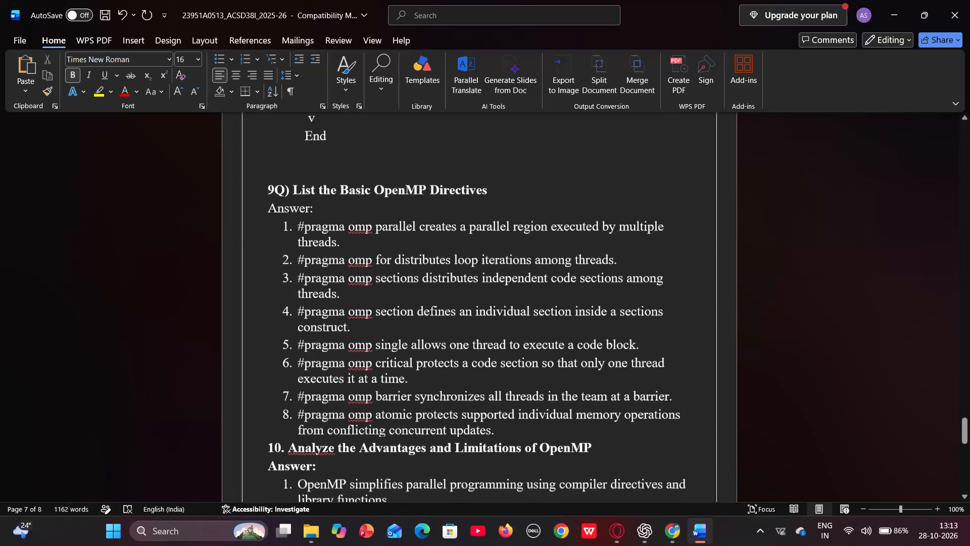
scroll(601, 479, down, 1)
click(507, 330)
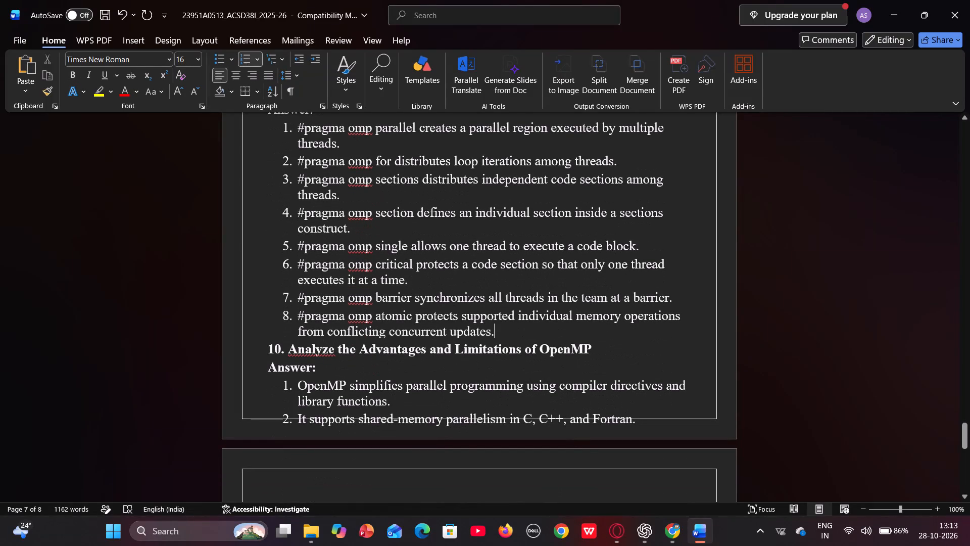
key(Return)
key(Return)
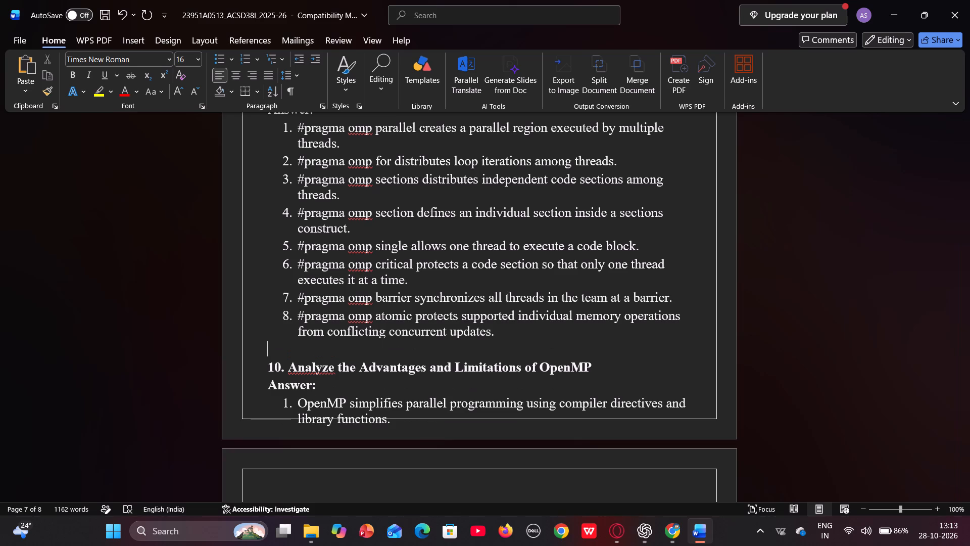
key(Return)
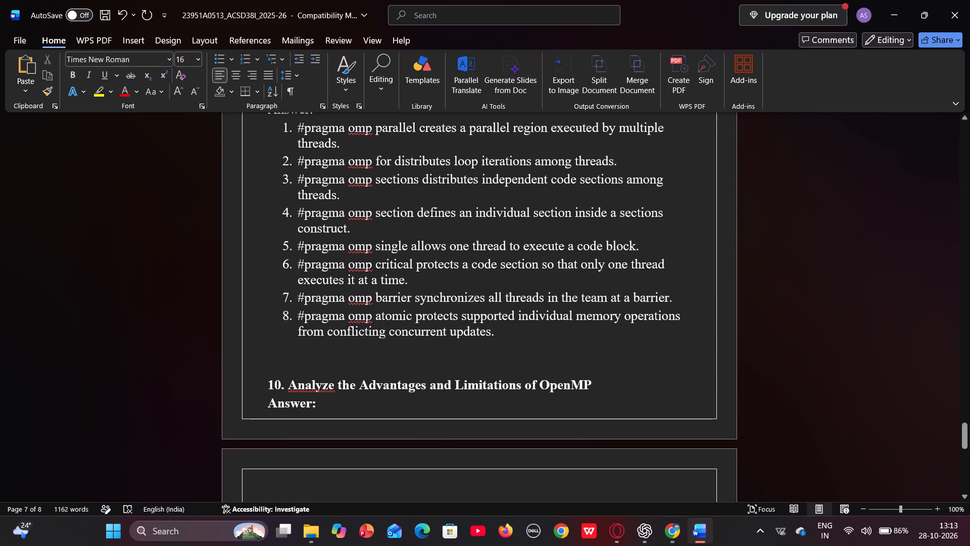
Change the number prefix of the "Analyze the Advantages and Limitations of OpenMP" question heading to "10Q)".
click(285, 384)
key(BackSpace)
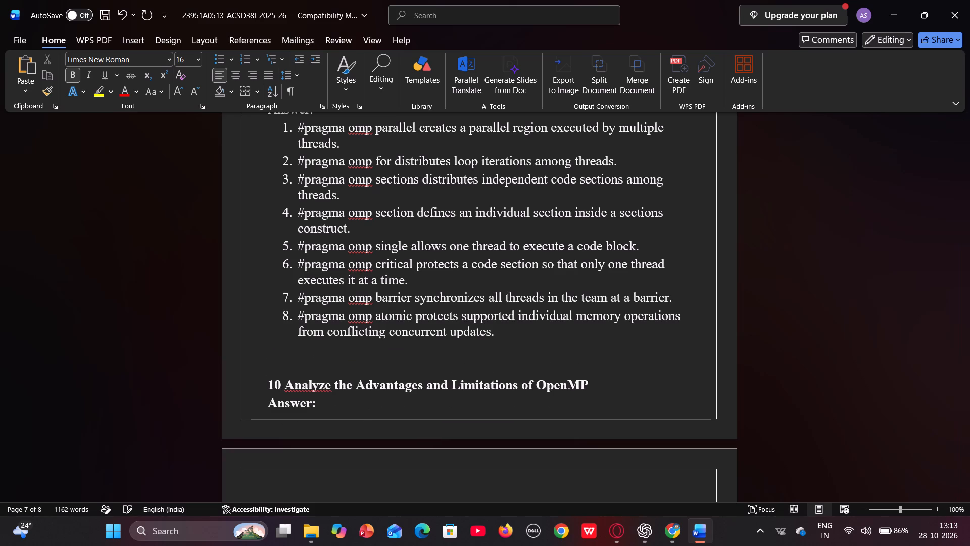
key(shift+q)
key(shift+parenright)
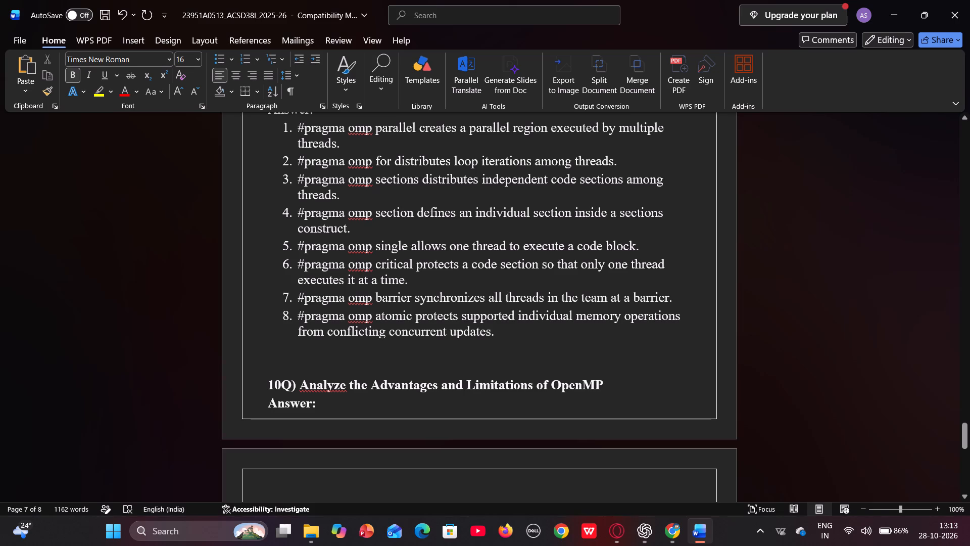
drag(300, 385, 321, 387)
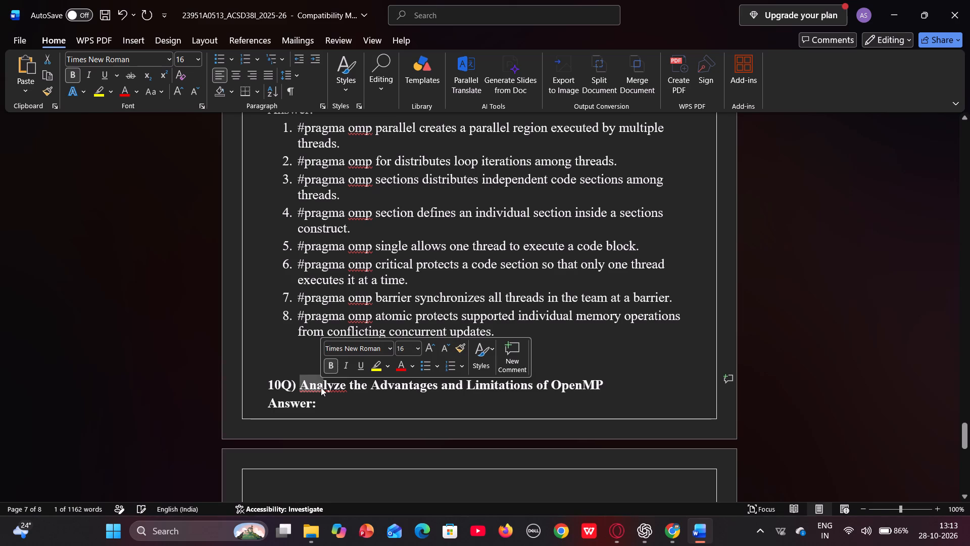
click(357, 405)
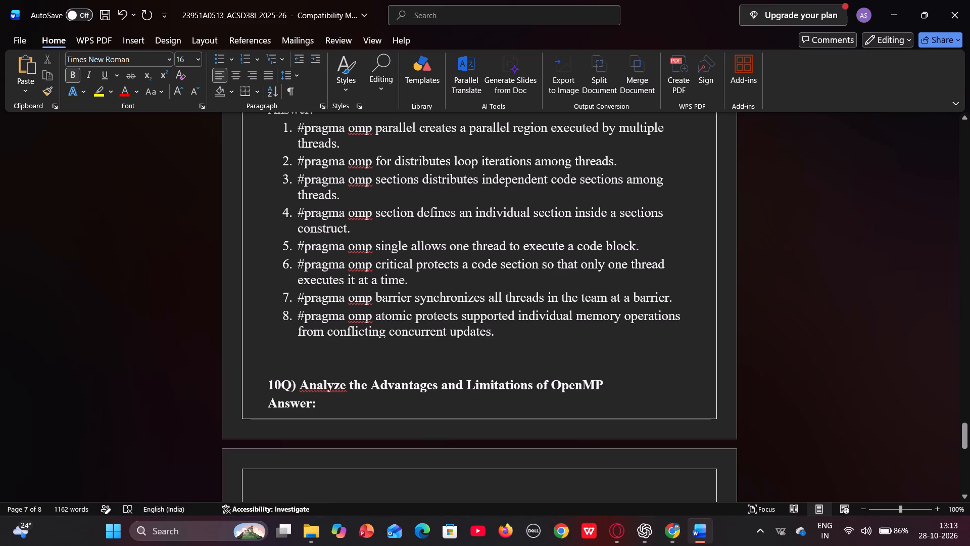
Remove bold formatting from the OpenMP advantages and limitations answer block, from the "Answer:" label through its eighth point.
drag(268, 402, 353, 450)
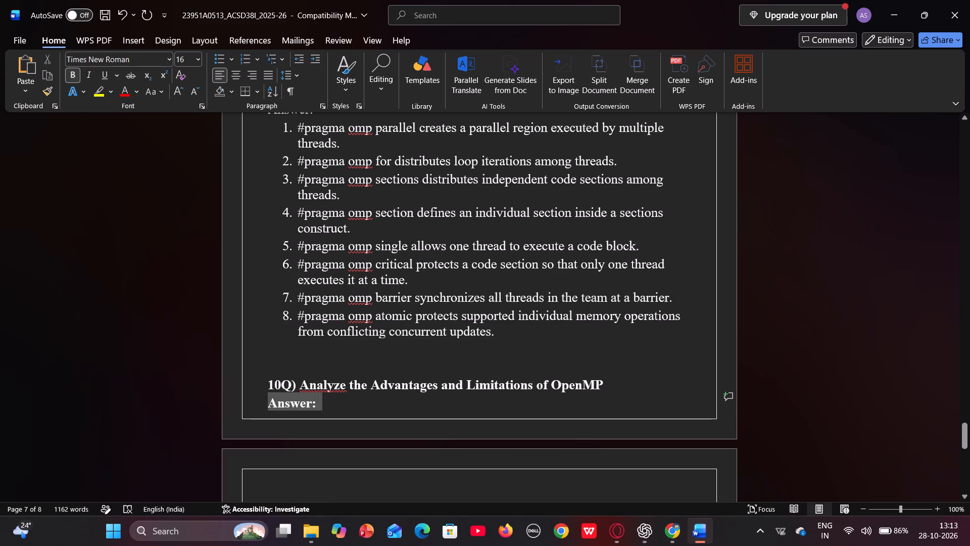
drag(353, 450, 535, 286)
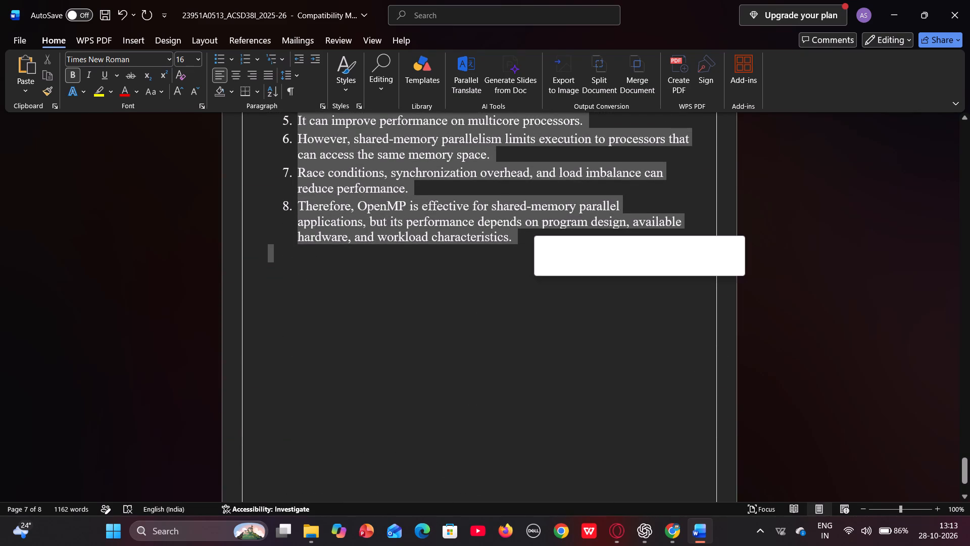
click(542, 264)
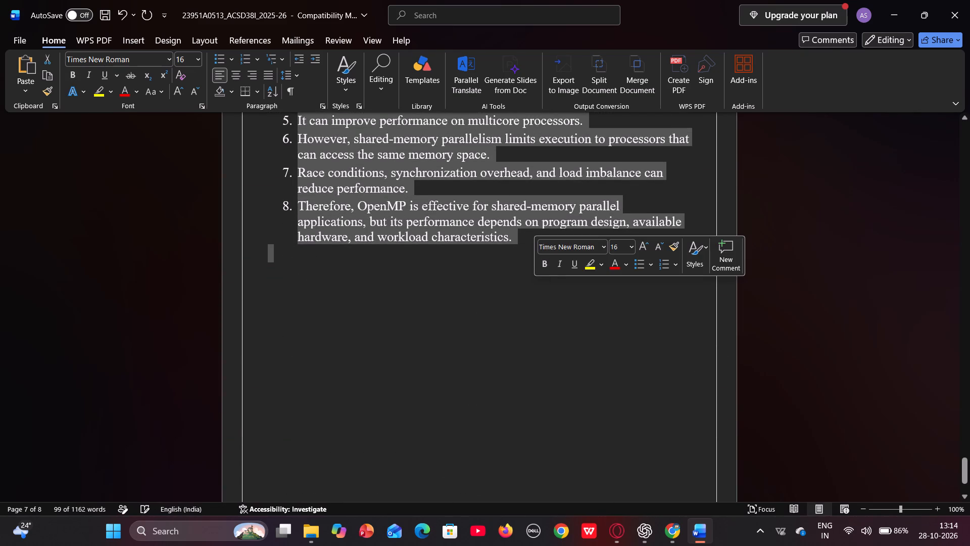
click(467, 298)
Review the formatting of the questions and answers from the last page back to the cover page.
scroll(467, 298, up, 1)
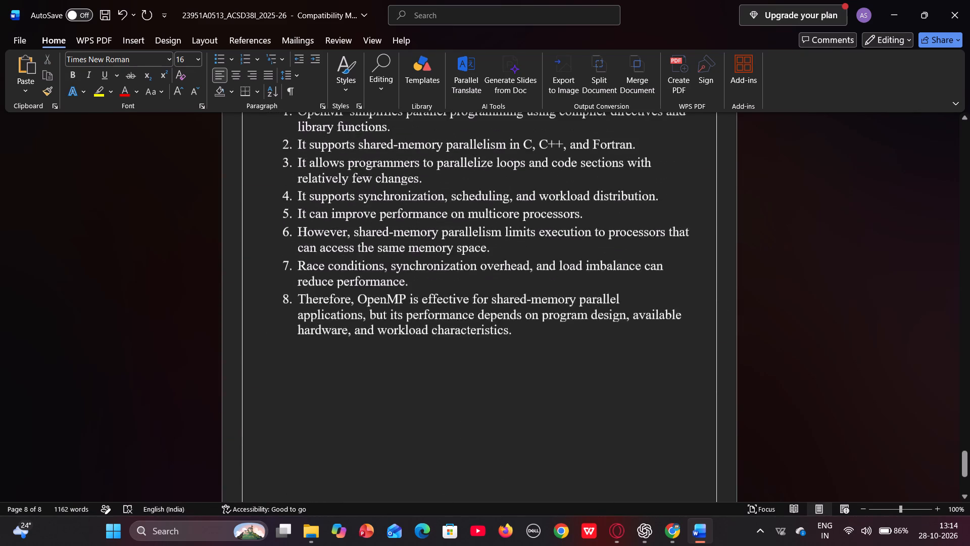
scroll(467, 298, up, 5)
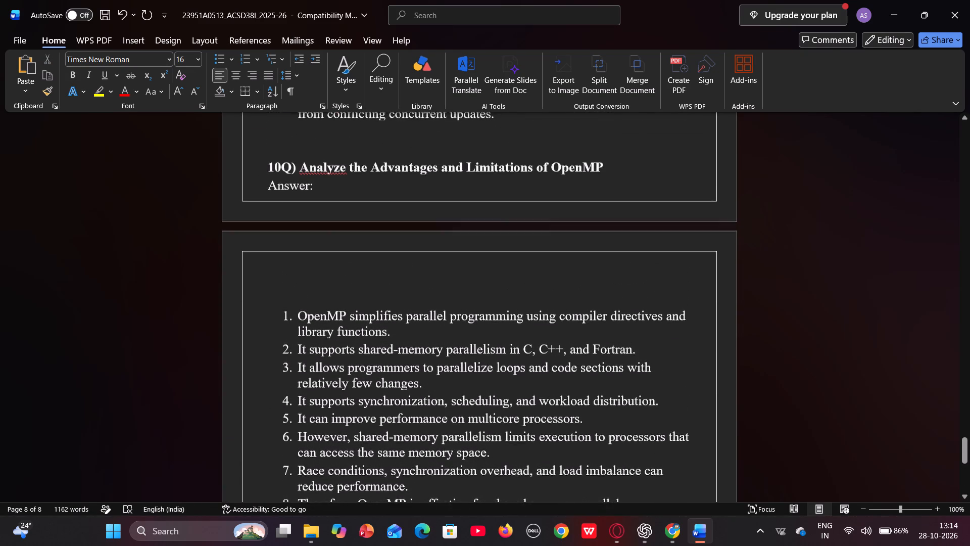
scroll(467, 298, up, 4)
scroll(467, 298, up, 19)
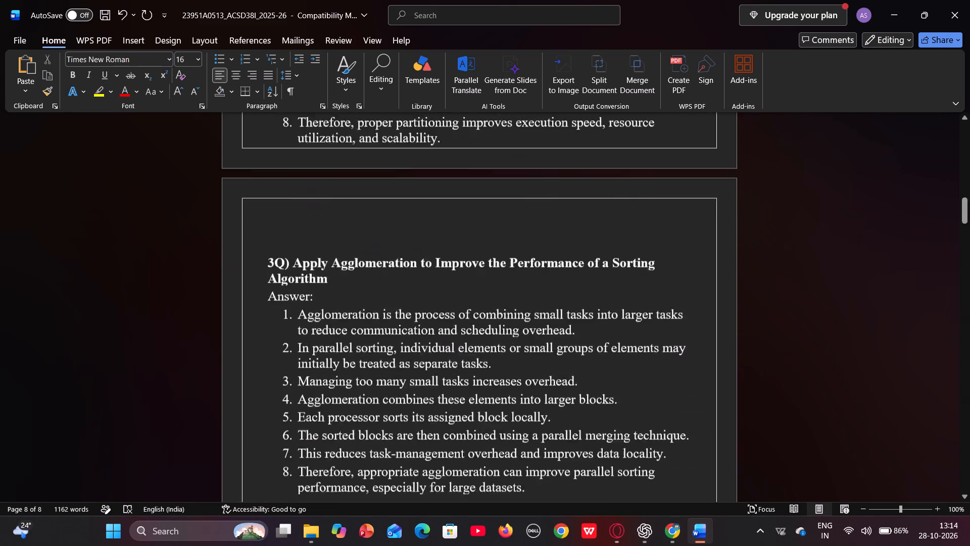
scroll(467, 298, up, 7)
scroll(467, 298, down, 7)
scroll(467, 298, up, 12)
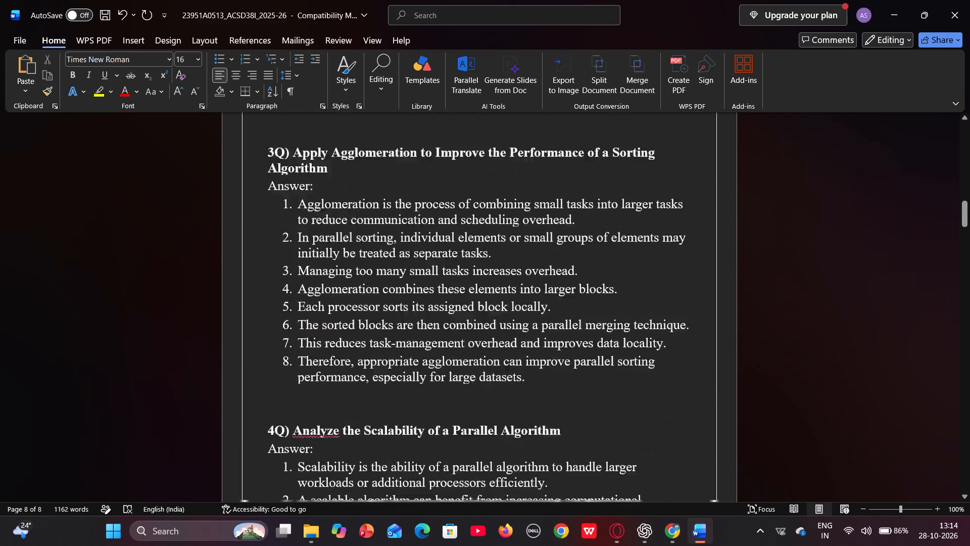
scroll(467, 298, up, 11)
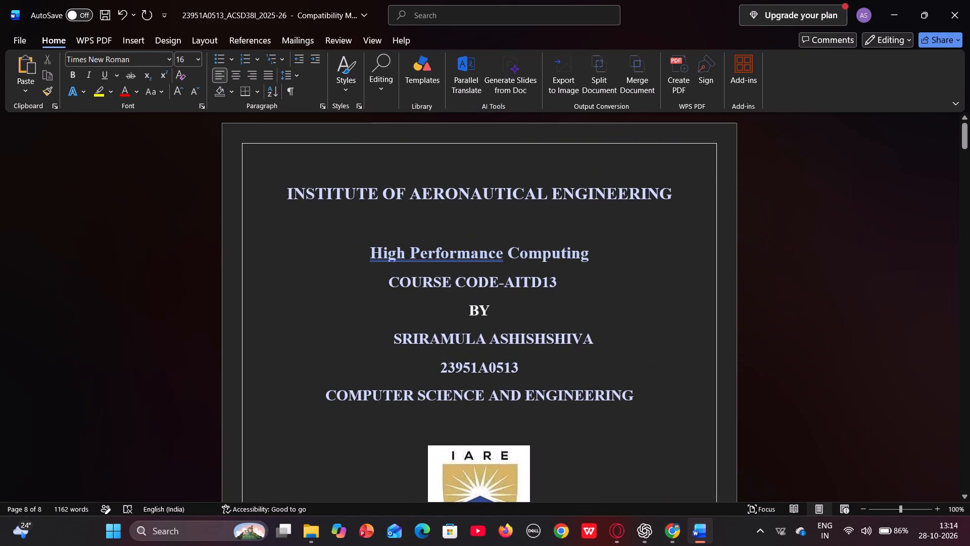
Review the whole assignment from the cover page through the tenth answer, checking headings, answer formatting and spacing.
scroll(460, 276, down, 2)
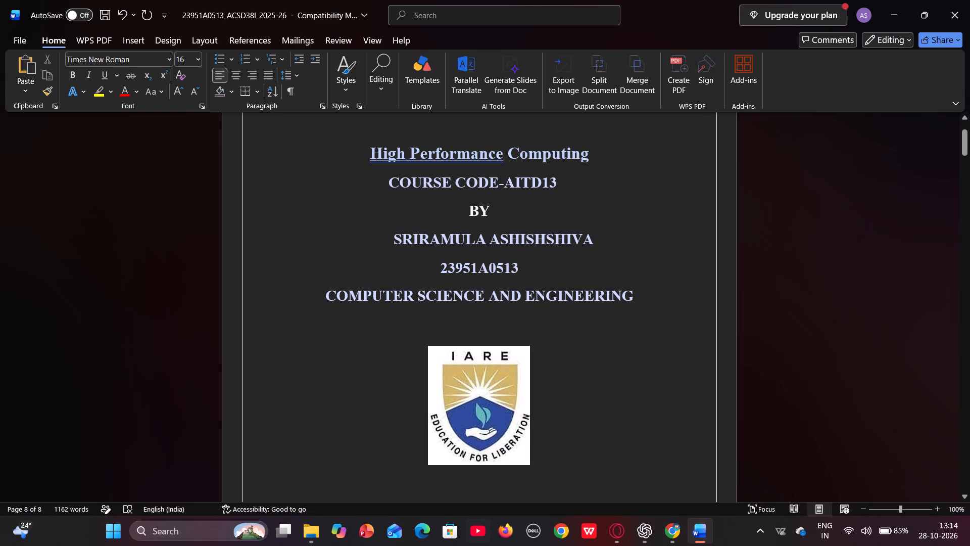
scroll(573, 425, down, 2)
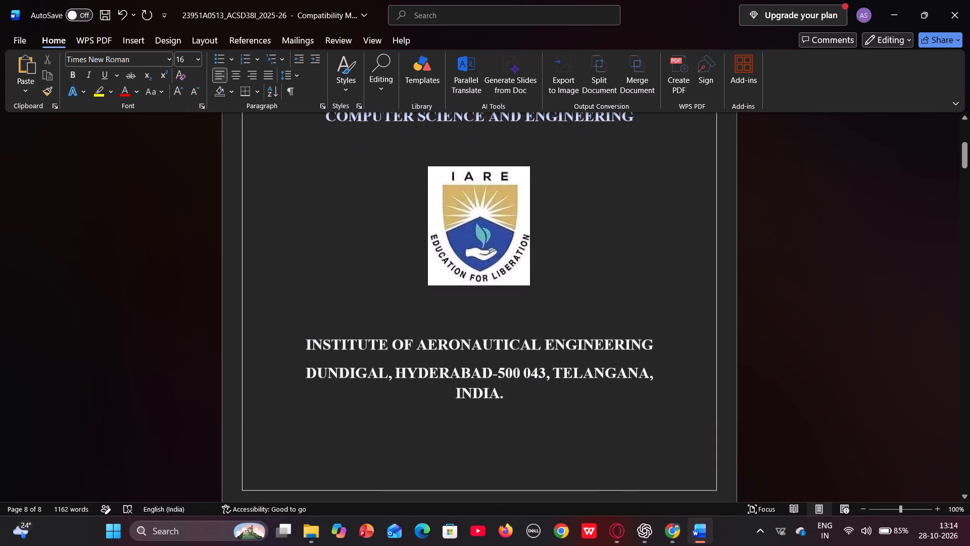
scroll(573, 425, down, 5)
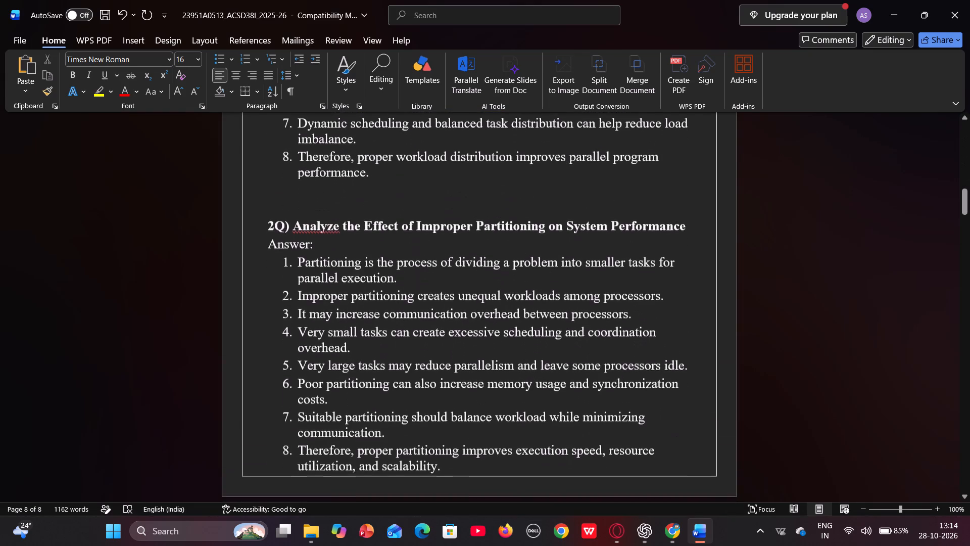
scroll(573, 425, down, 5)
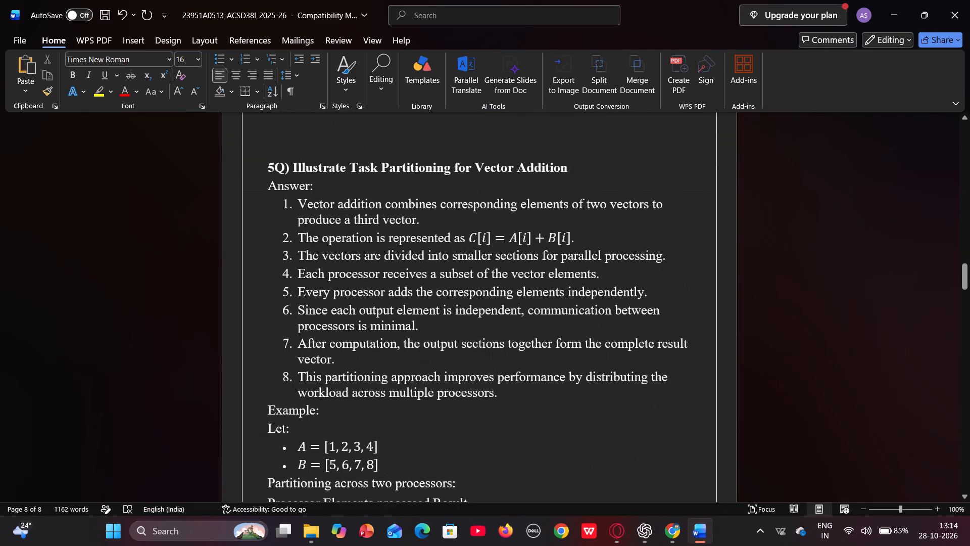
scroll(573, 425, down, 5)
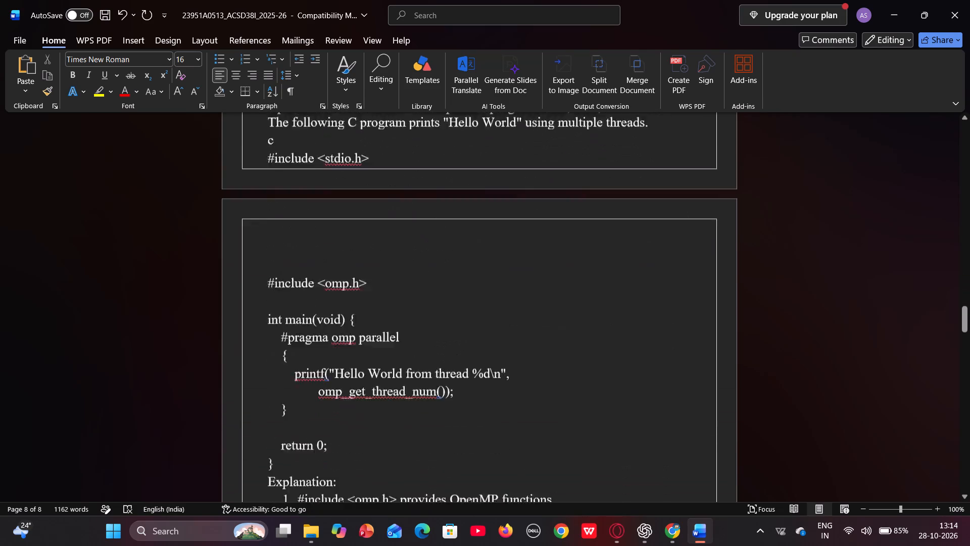
scroll(573, 425, down, 6)
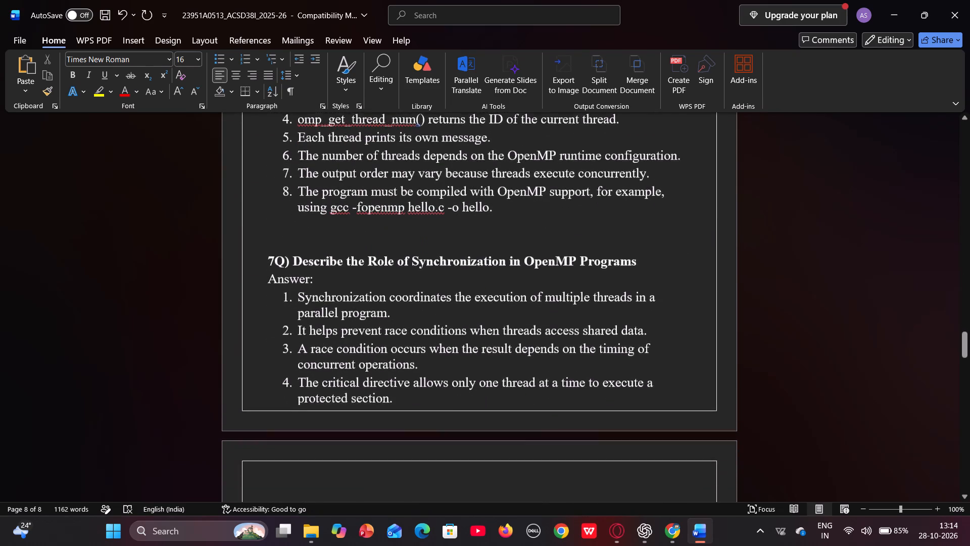
scroll(573, 425, down, 5)
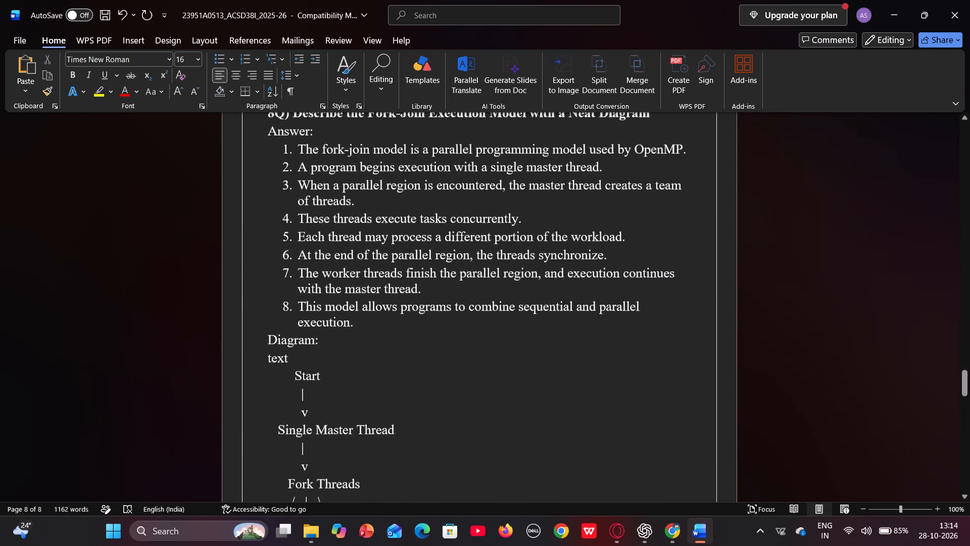
scroll(573, 425, down, 5)
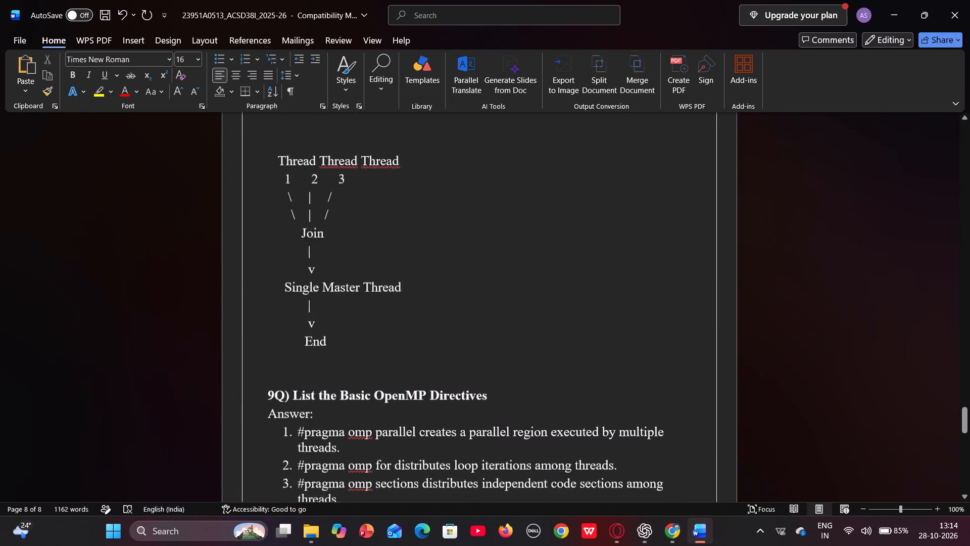
scroll(573, 425, down, 3)
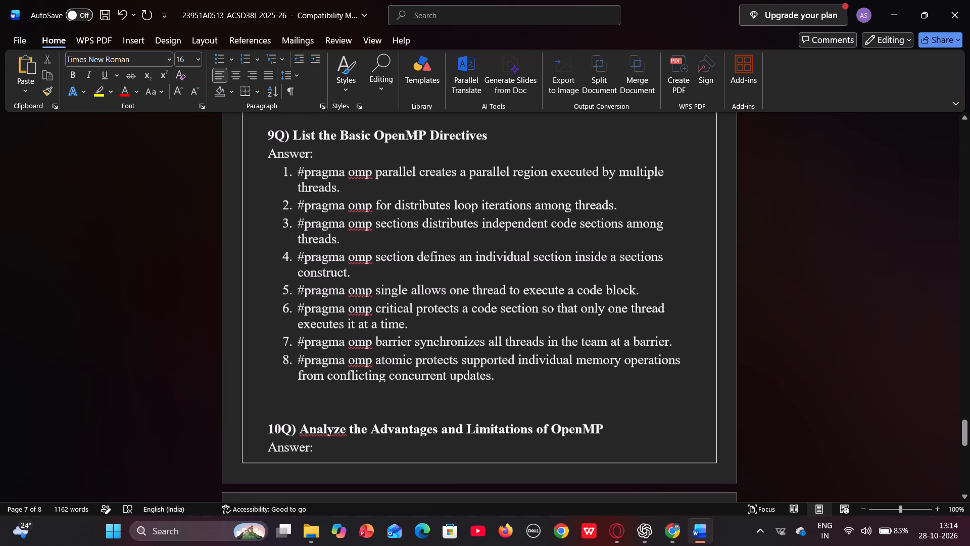
scroll(573, 425, down, 4)
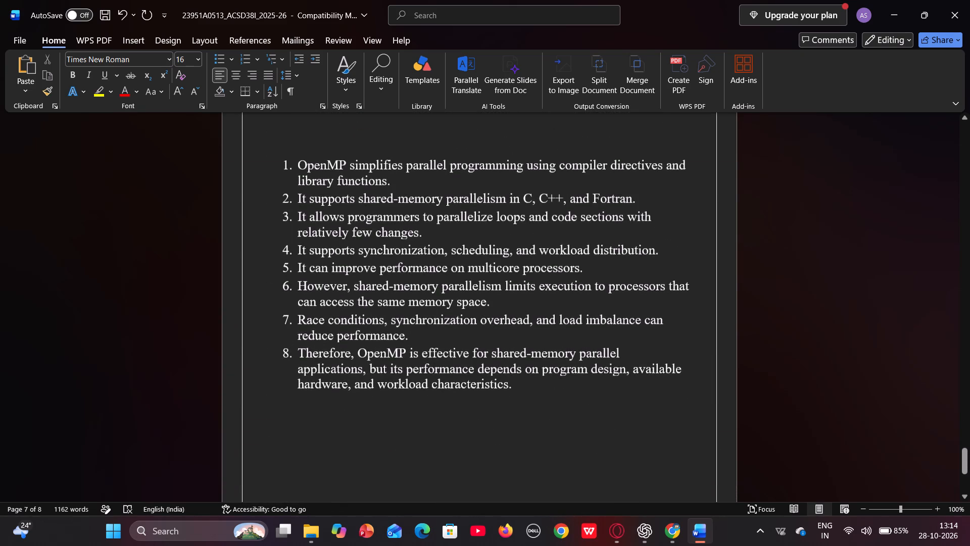
scroll(573, 425, down, 5)
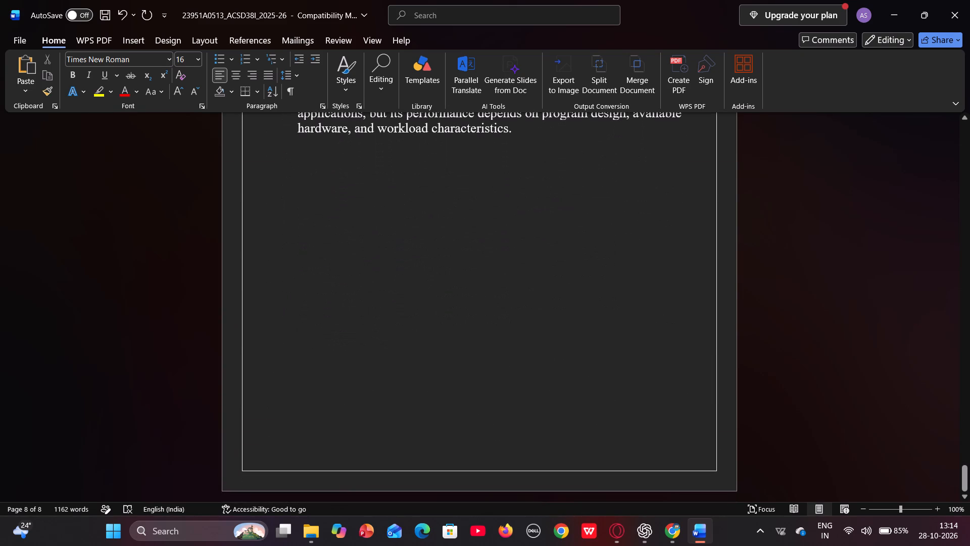
scroll(573, 425, up, 6)
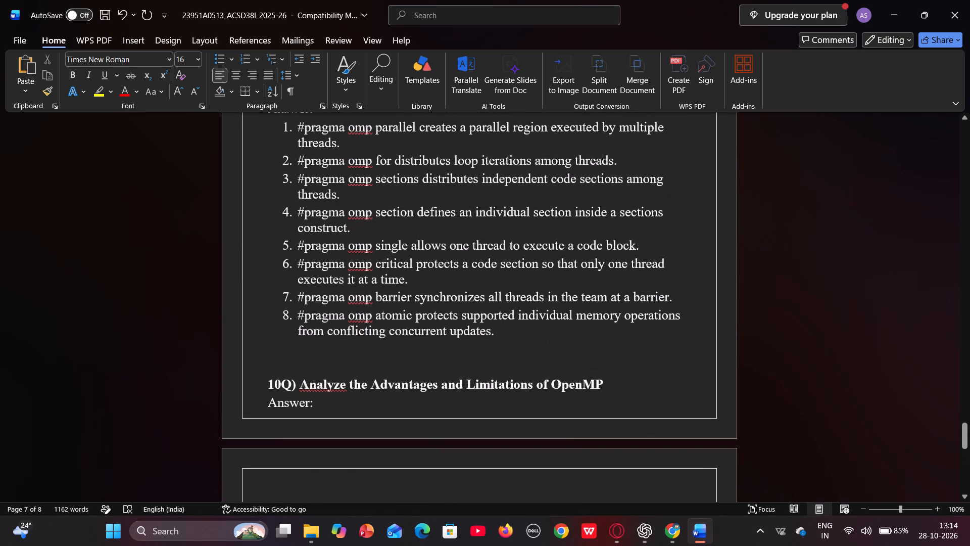
Save the assignment document.
click(106, 13)
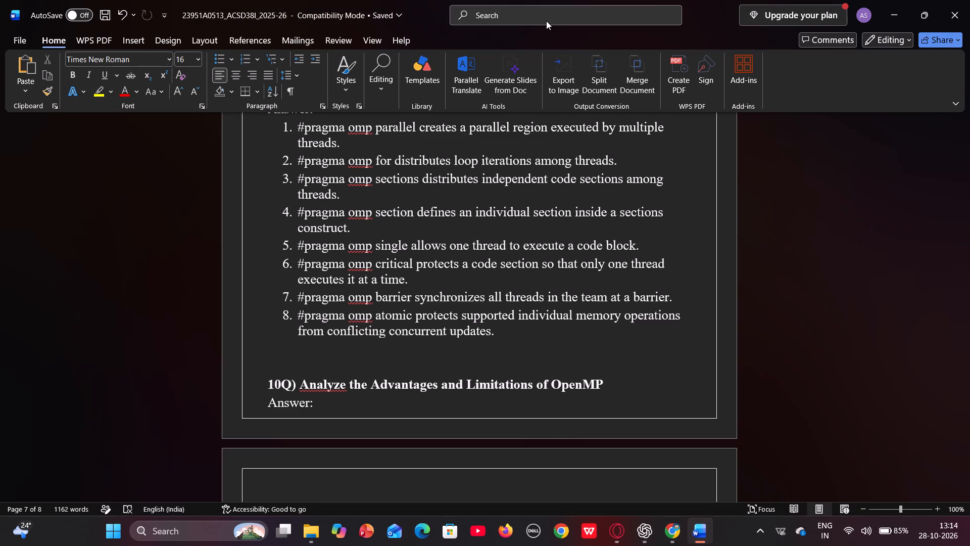
Switch to the college portal in Chrome and reload the High Performance Computing (AITD13) questions to check its upload section.
click(896, 19)
scroll(616, 238, up, 1)
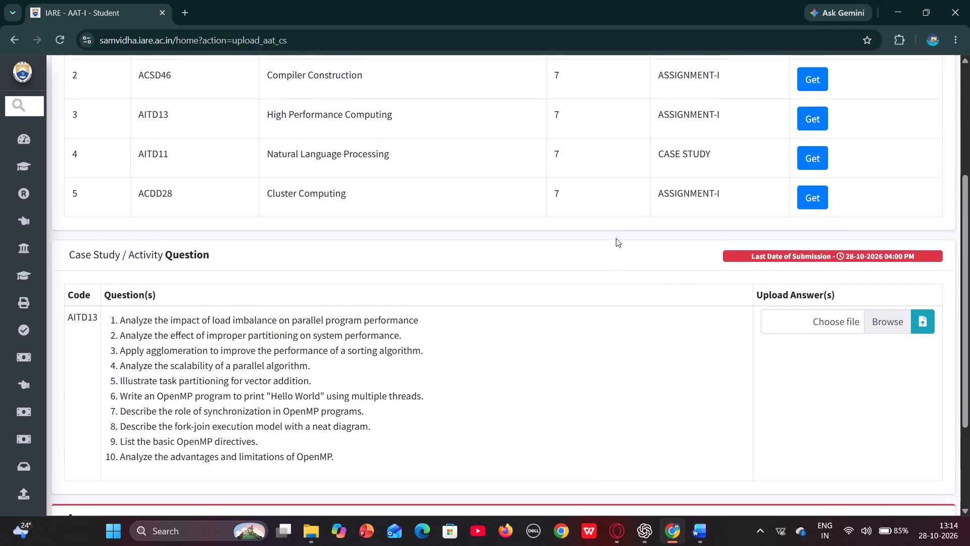
scroll(616, 238, up, 1)
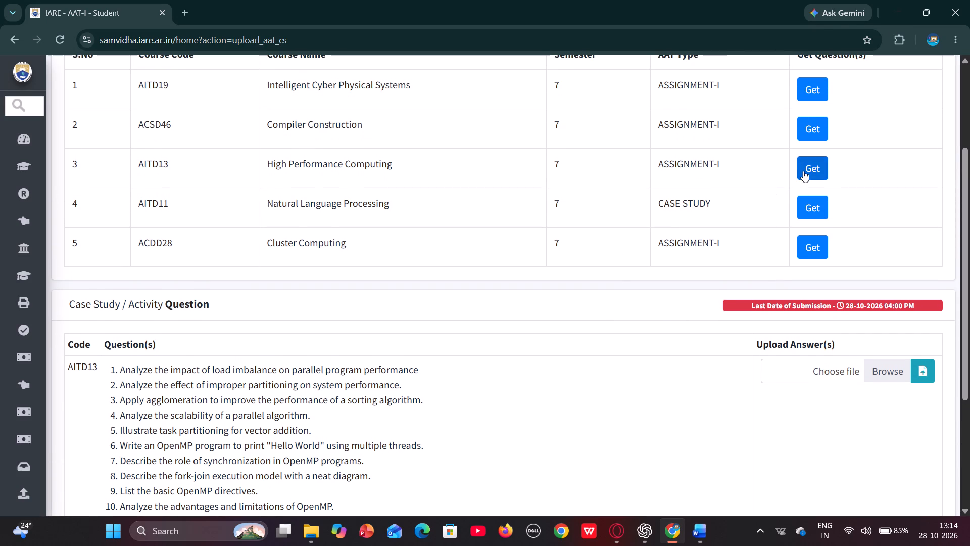
click(803, 171)
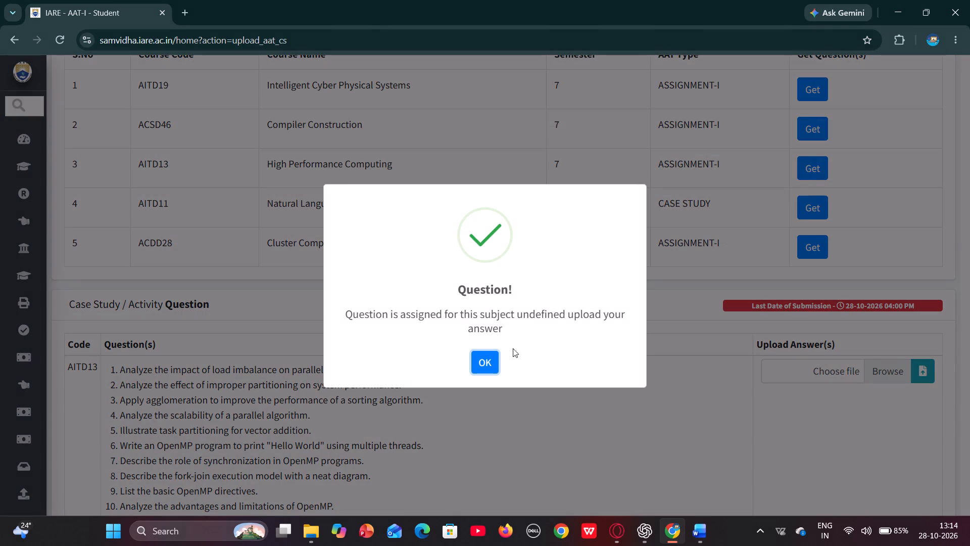
click(482, 361)
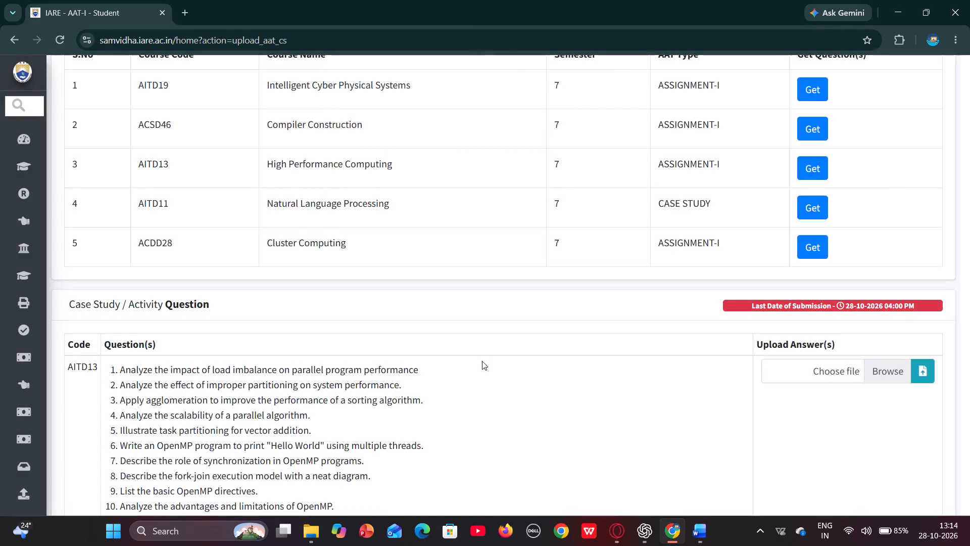
scroll(473, 406, down, 1)
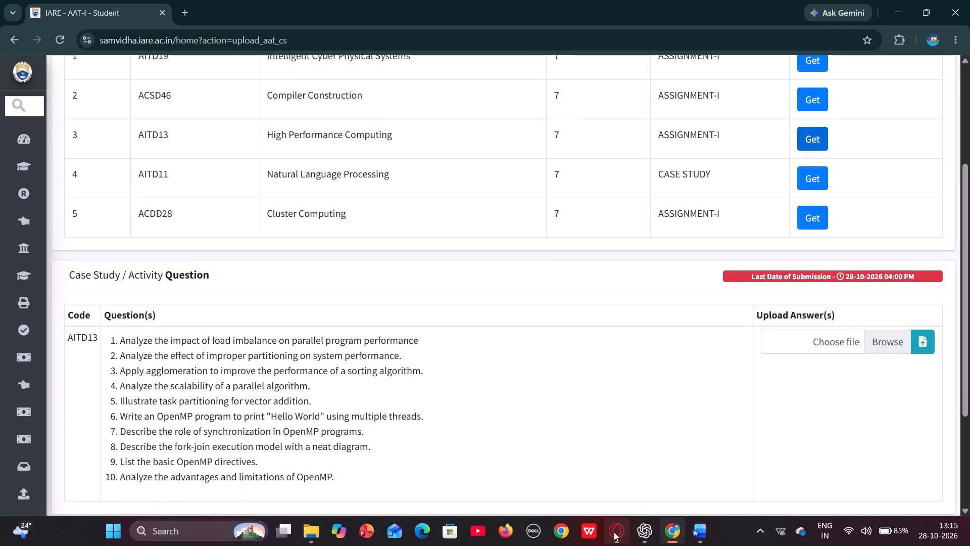
Open the assignment DOCX from the Downloads folder in WPS Office as a read-only document.
click(314, 527)
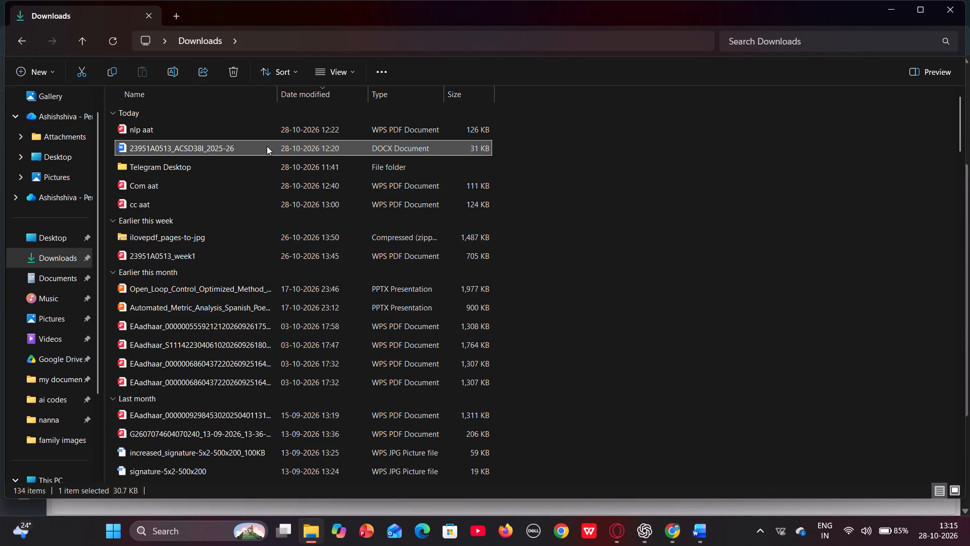
double_click(266, 145)
click(266, 145)
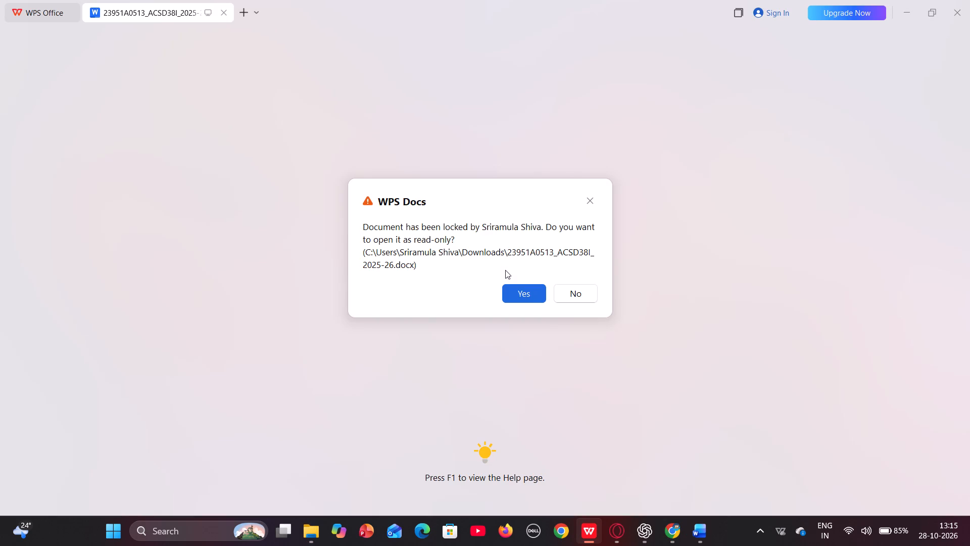
click(528, 296)
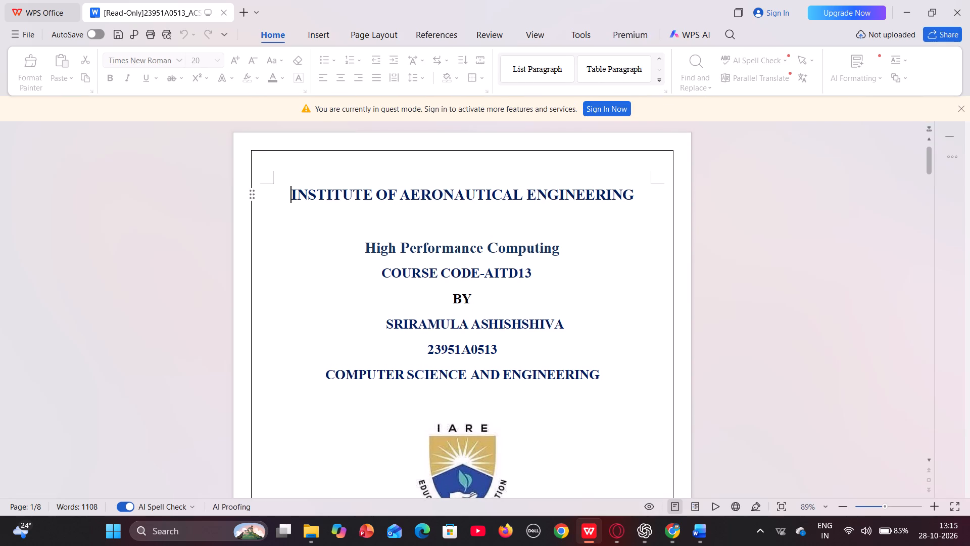
Start saving a copy of the read-only document and name it "Hpc aat".
click(114, 36)
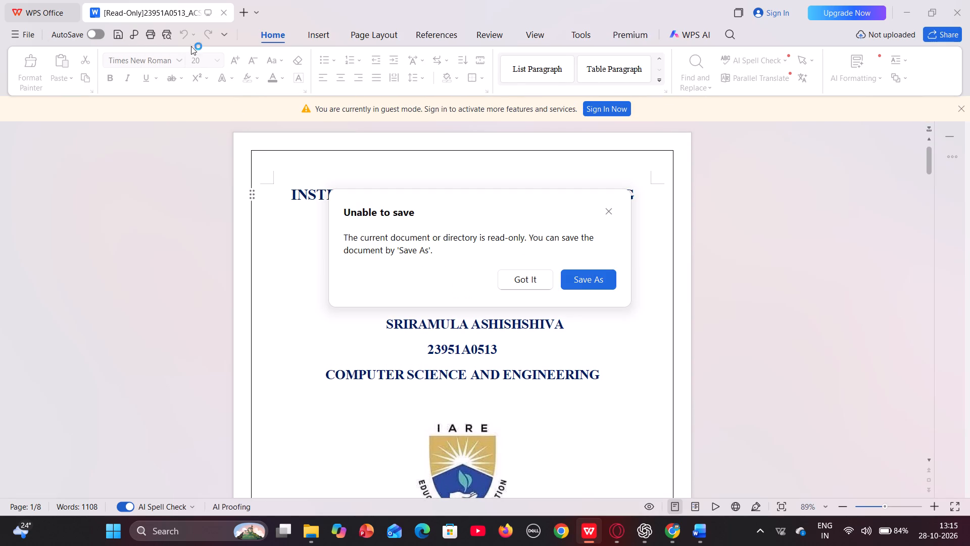
click(584, 277)
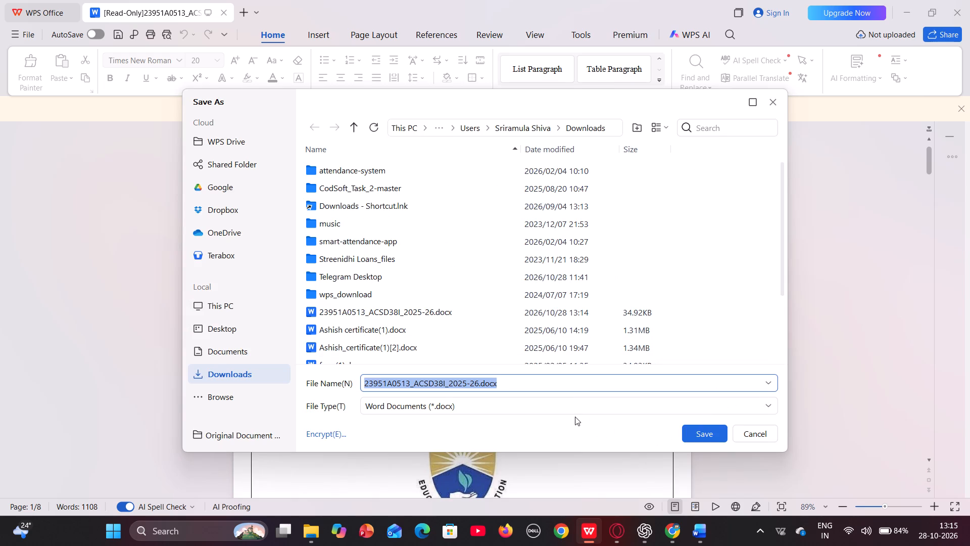
key(BackSpace)
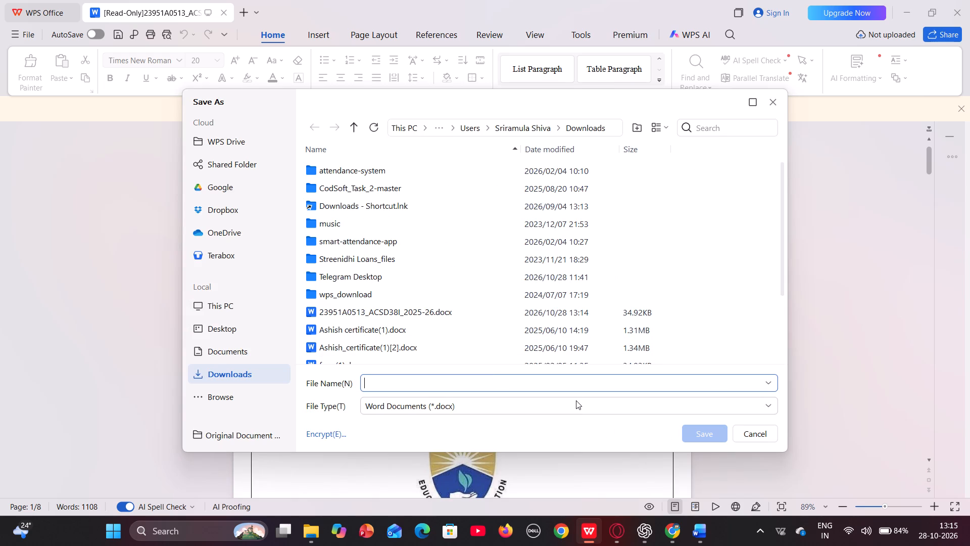
key(shift+h)
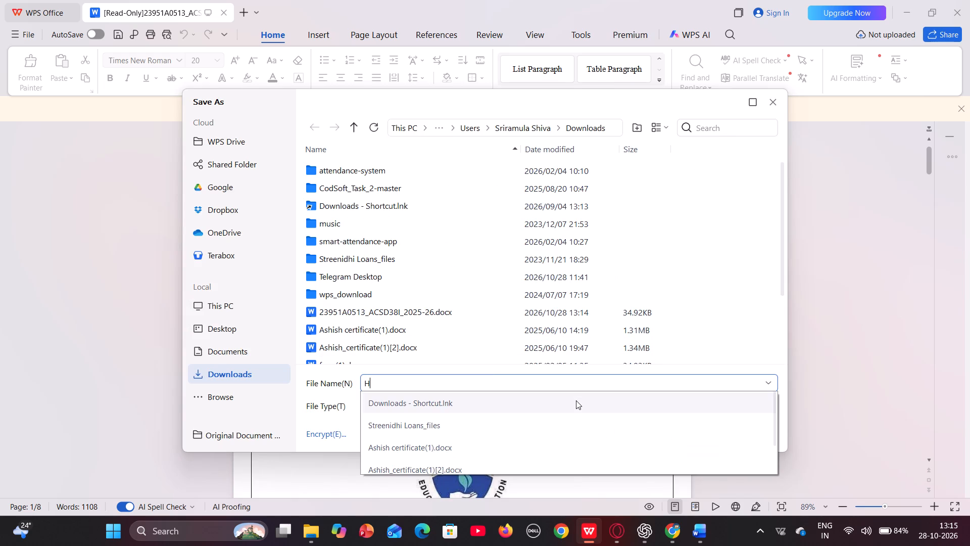
text(pc)
key(space)
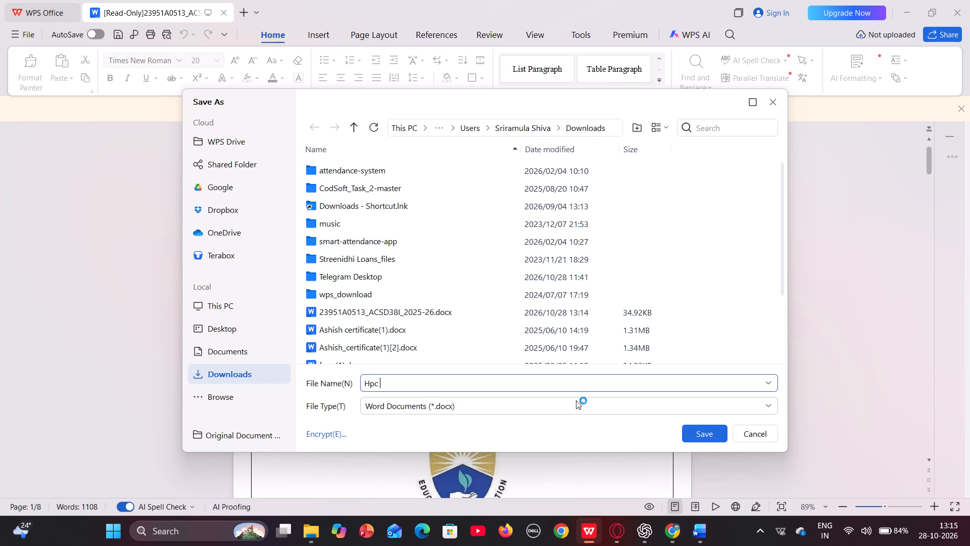
text(aat)
Change the copy's file type to Single File Web Page (*.mht *.mhtml).
click(647, 409)
scroll(647, 409, down, 1)
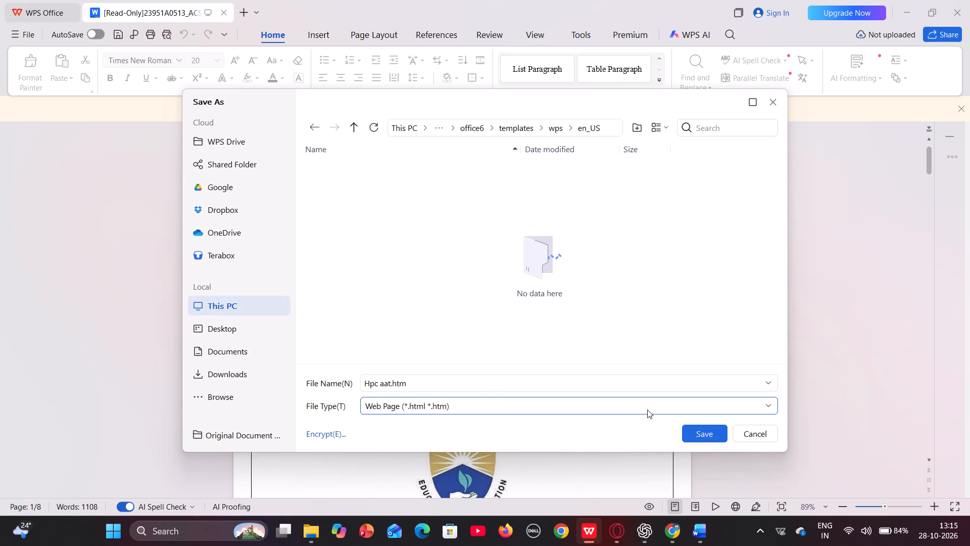
scroll(647, 409, down, 1)
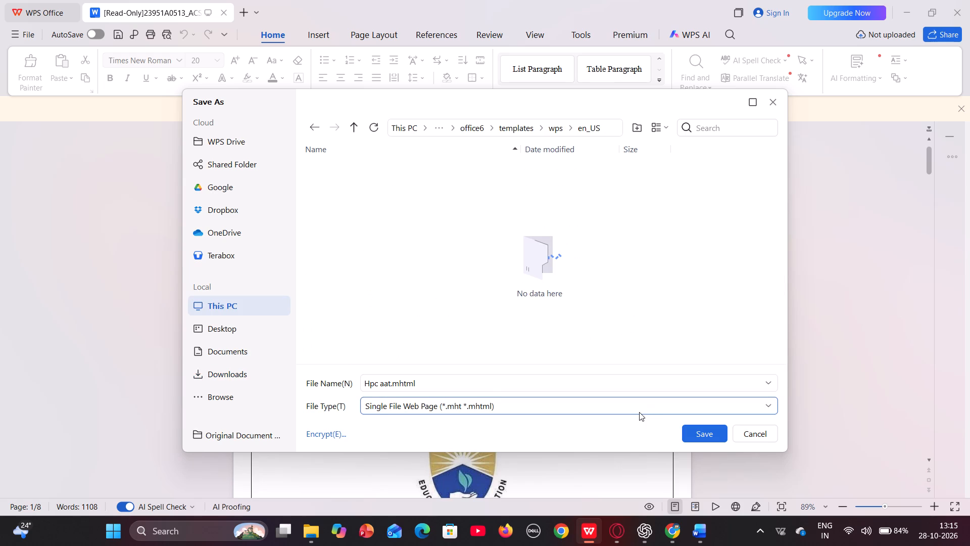
click(602, 393)
Remove the ".mhtml" extension from the copy's file name, leaving "Hpc aat".
click(504, 387)
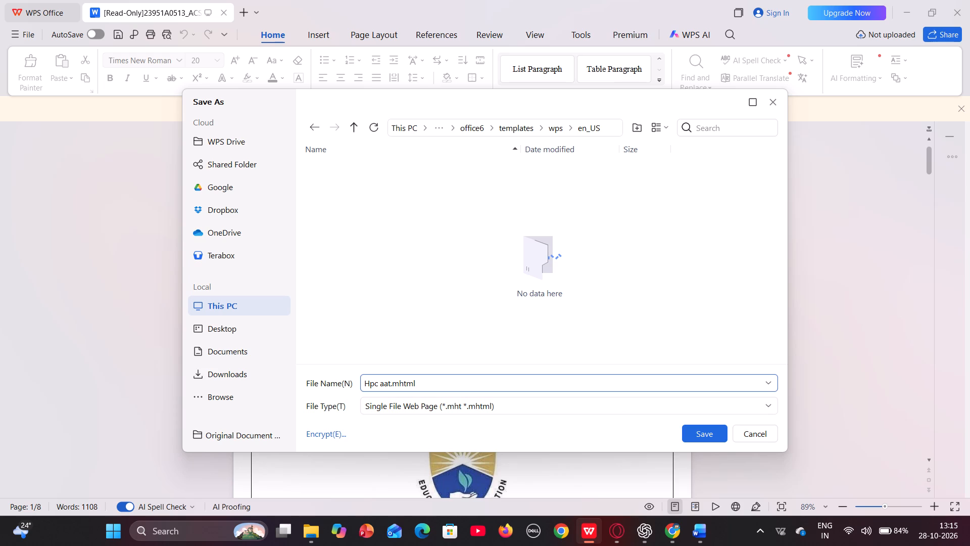
key(BackSpace)
key(BackSpace)
key(BackSpace)
key(BackSpace)
key(BackSpace)
key(BackSpace)
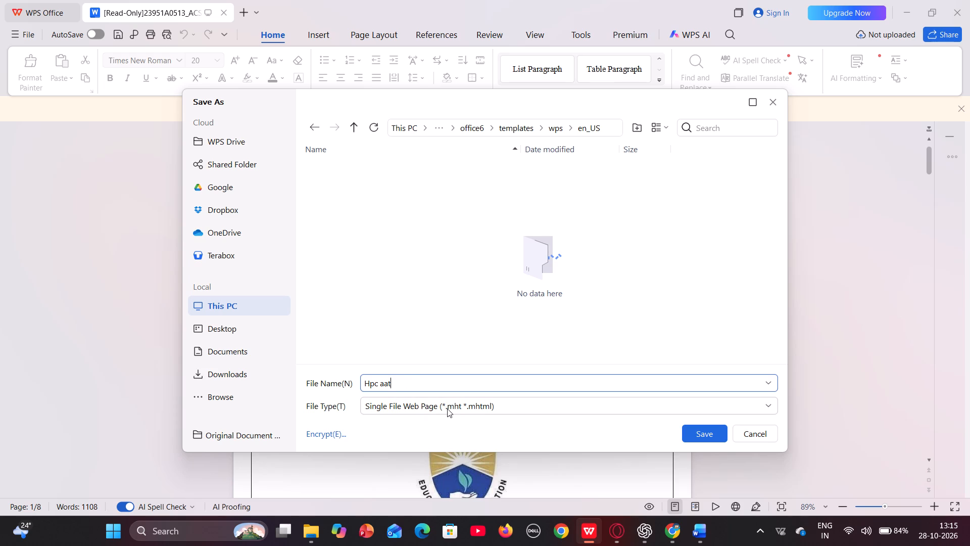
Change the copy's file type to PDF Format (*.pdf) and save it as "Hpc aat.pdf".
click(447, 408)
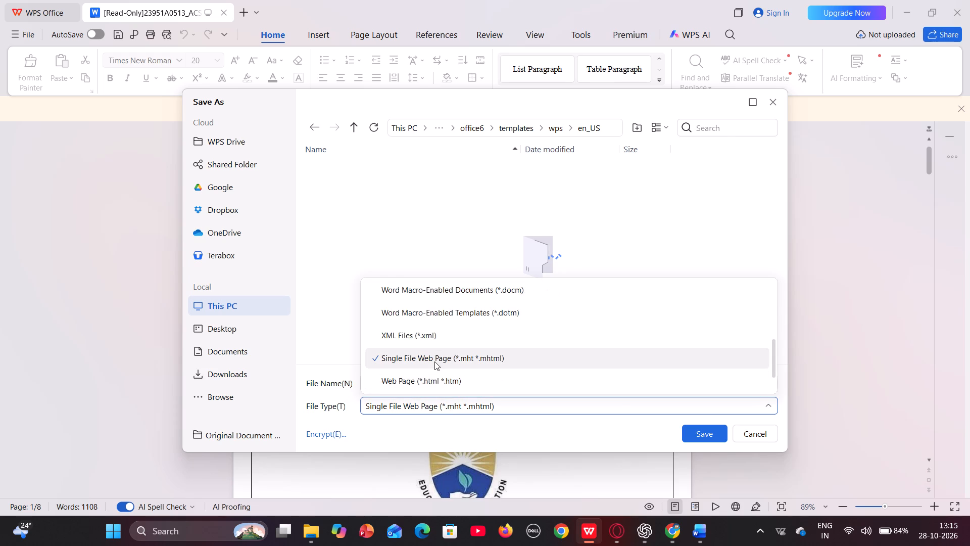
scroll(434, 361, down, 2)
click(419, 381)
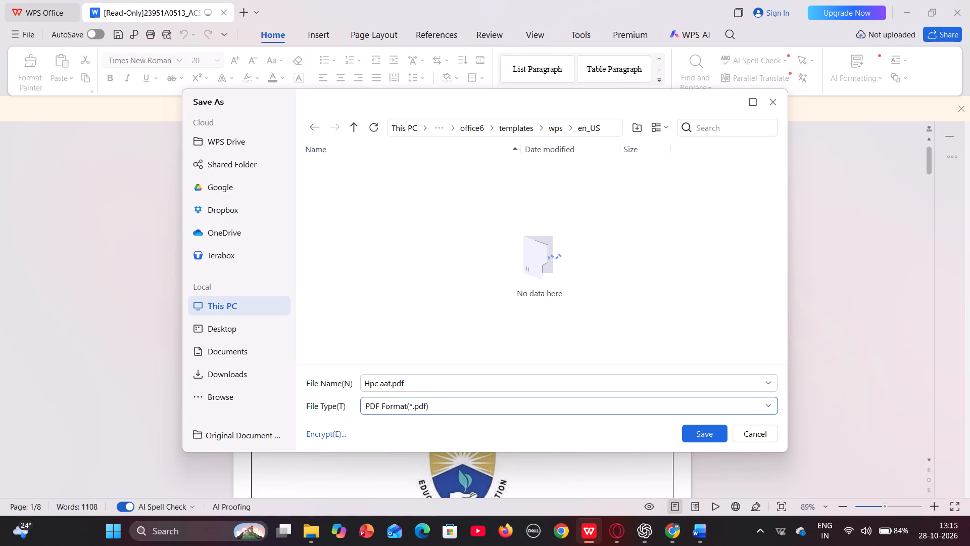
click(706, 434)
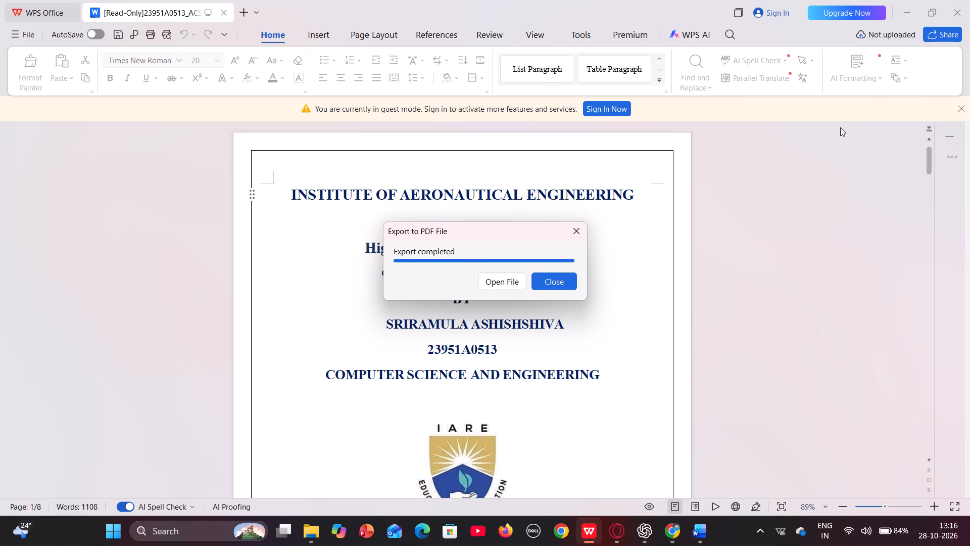
Open the exported "Hpc aat.pdf", review its pages through the last question's answer, and close WPS Office.
click(496, 281)
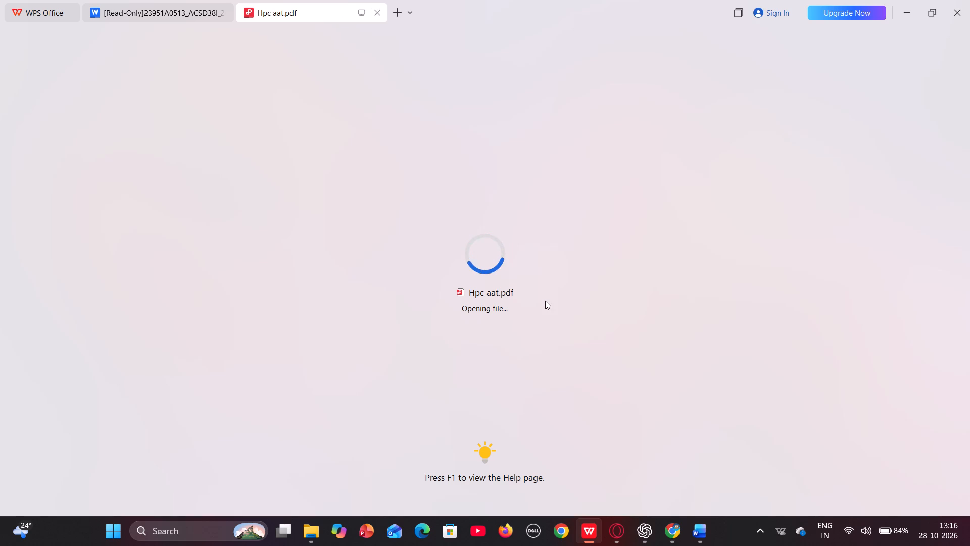
scroll(545, 311, down, 1)
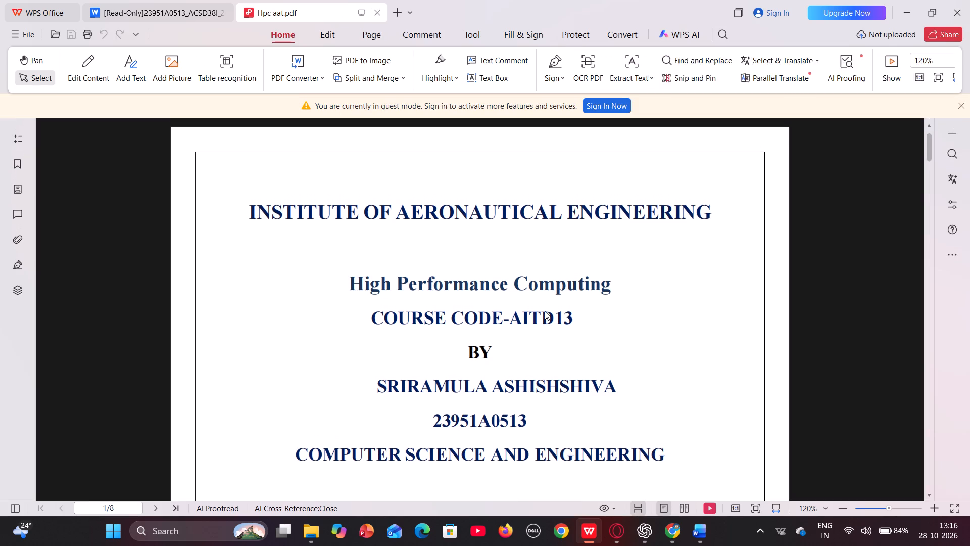
scroll(545, 311, down, 14)
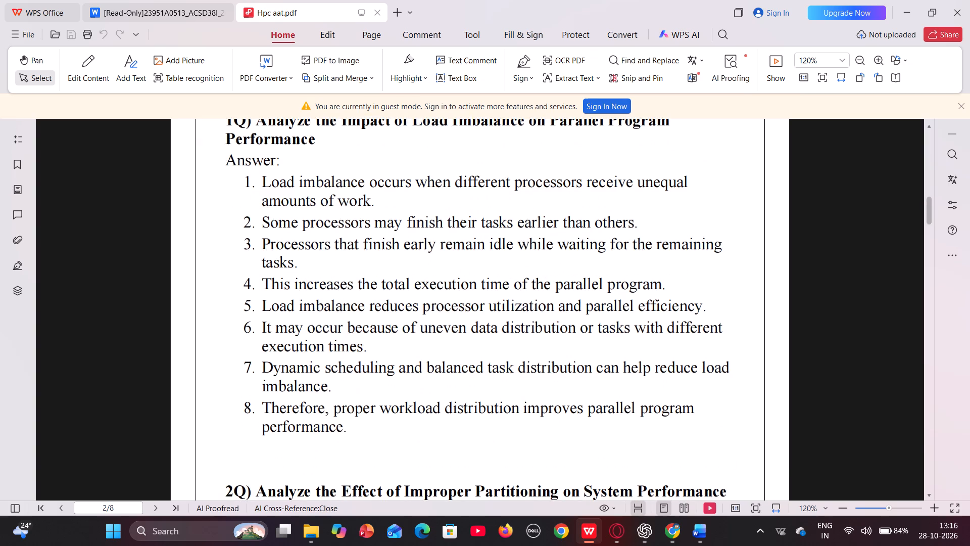
scroll(545, 311, down, 20)
scroll(545, 311, down, 20)
scroll(545, 311, up, 3)
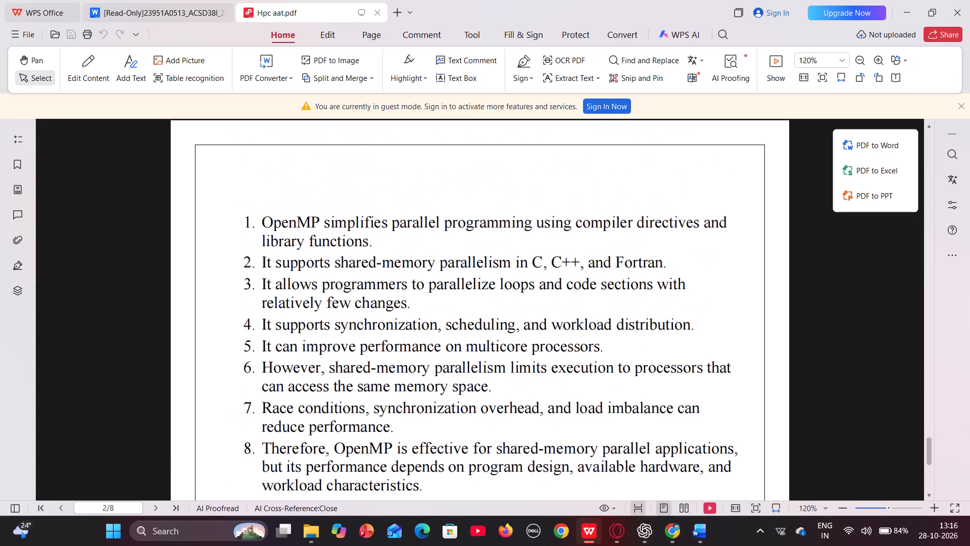
scroll(545, 311, up, 4)
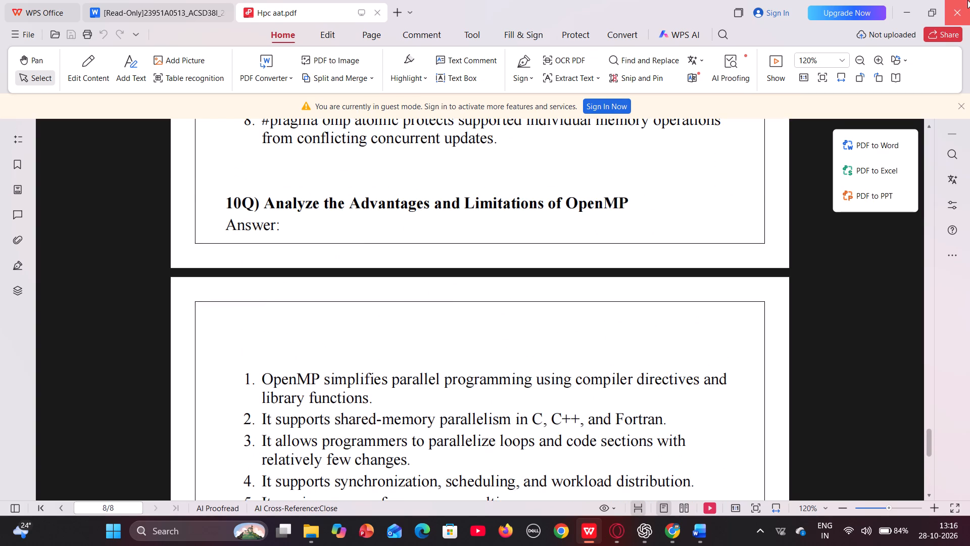
click(967, 0)
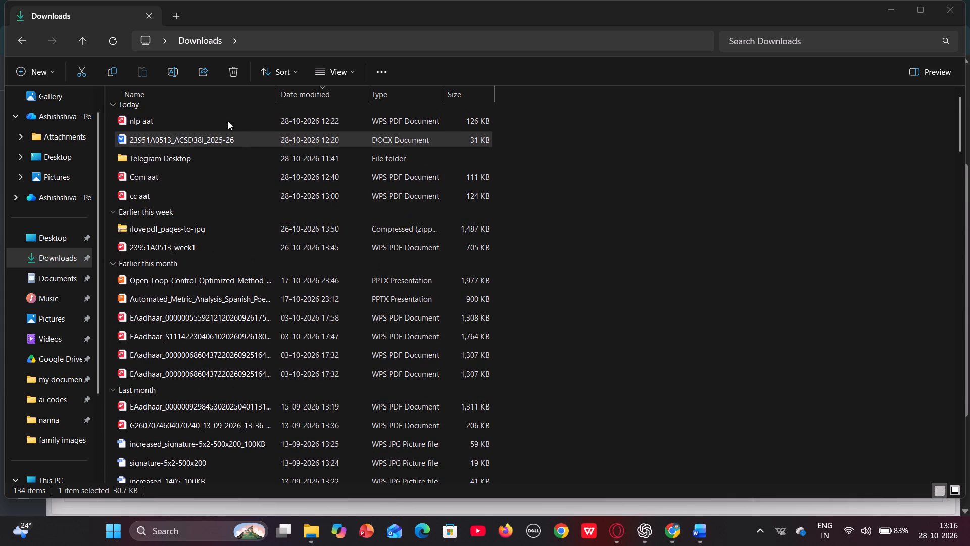
Look for the exported PDF in the Downloads folder, searching for "Hpc", and clear the search.
click(130, 115)
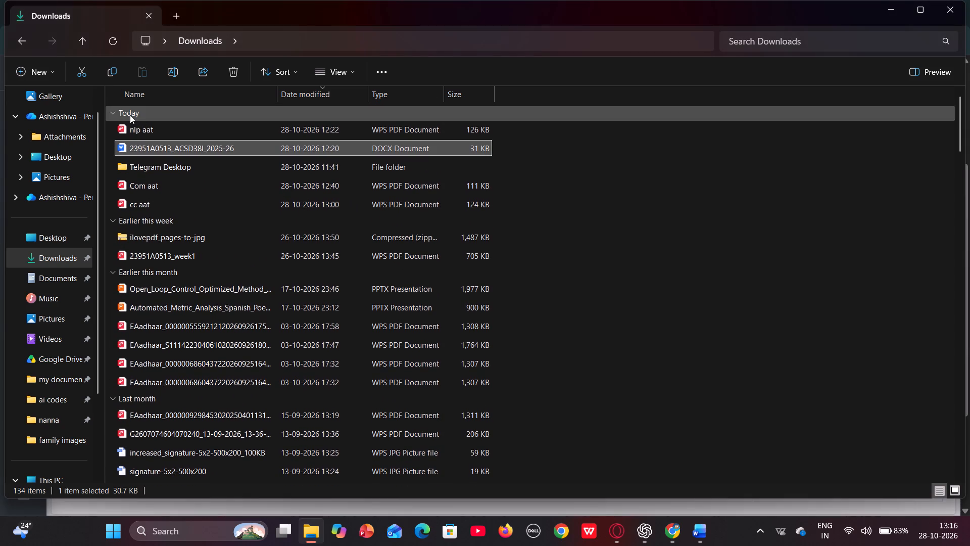
click(130, 115)
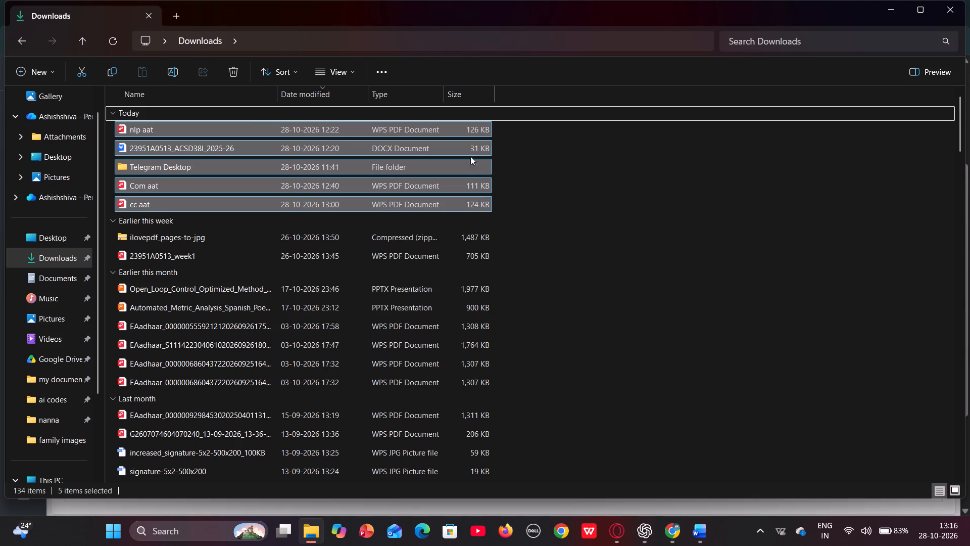
click(555, 175)
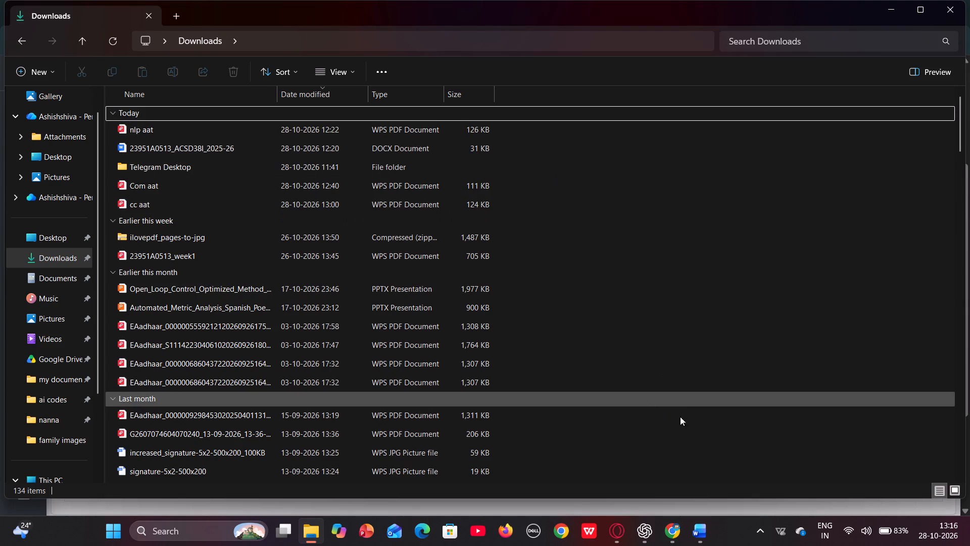
click(312, 531)
click(312, 531)
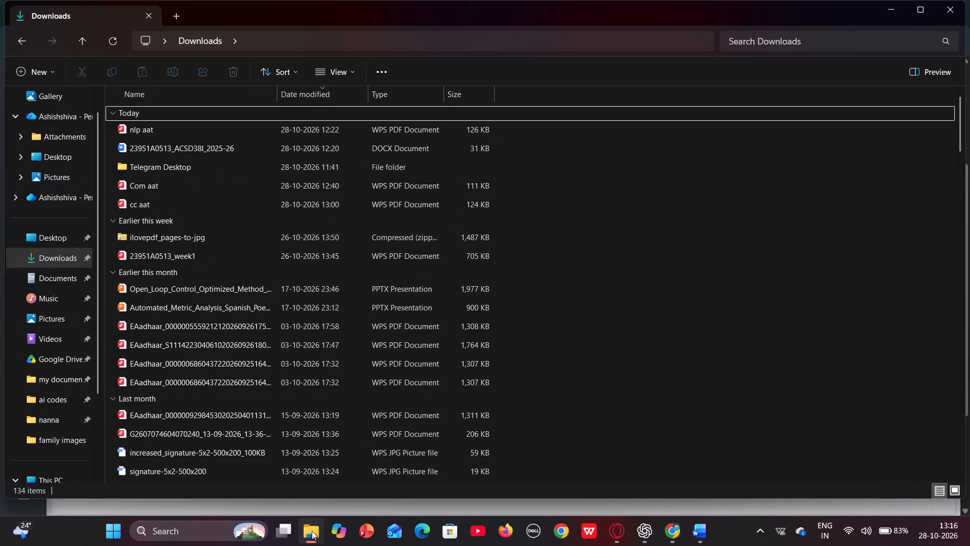
scroll(378, 407, up, 4)
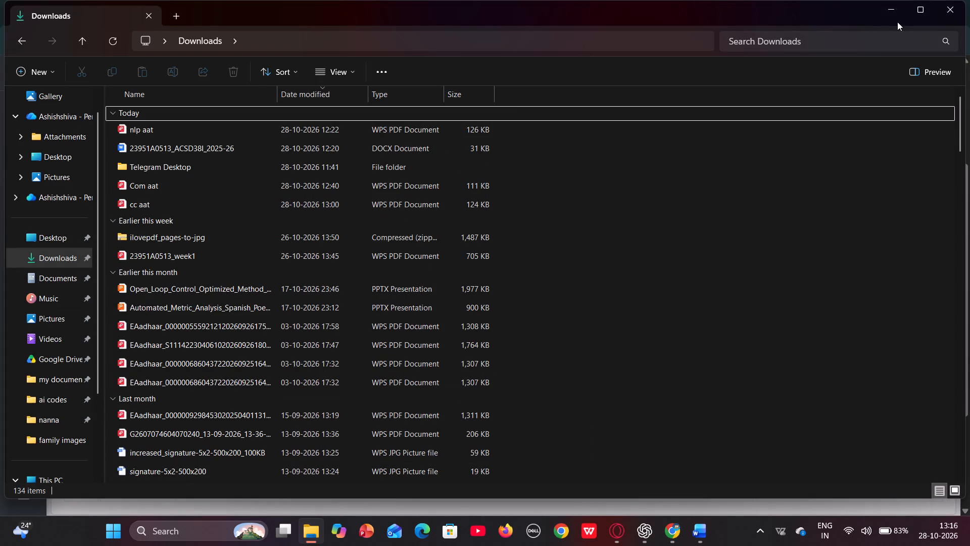
click(860, 48)
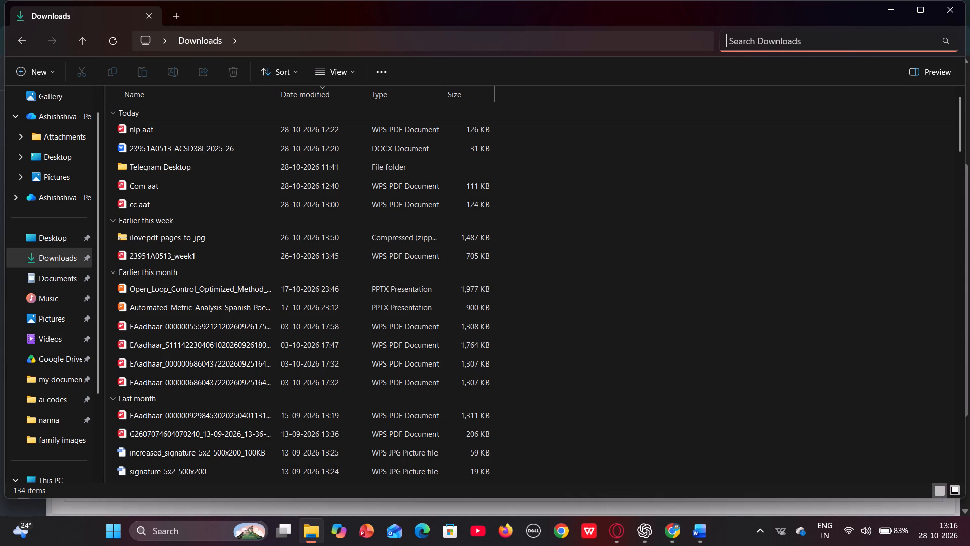
key(shift+h)
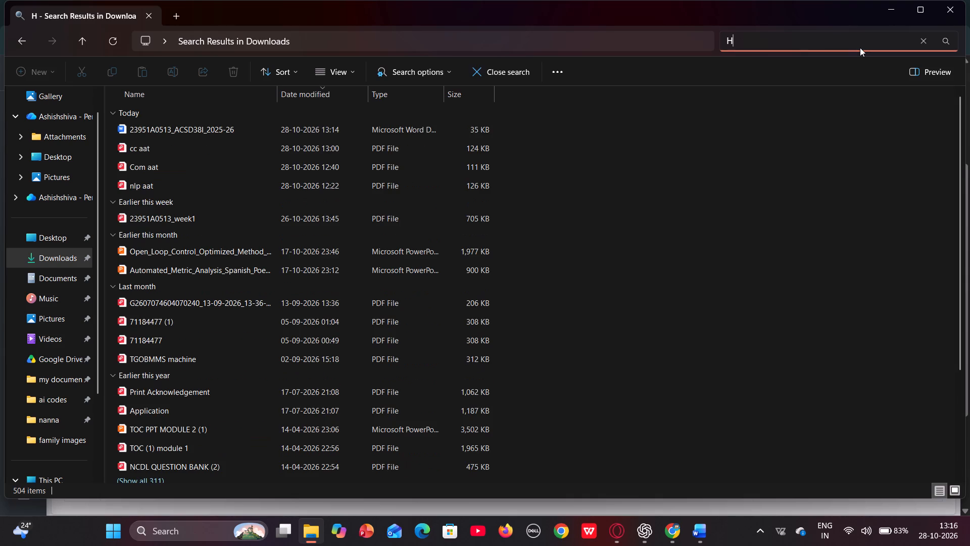
text(pc)
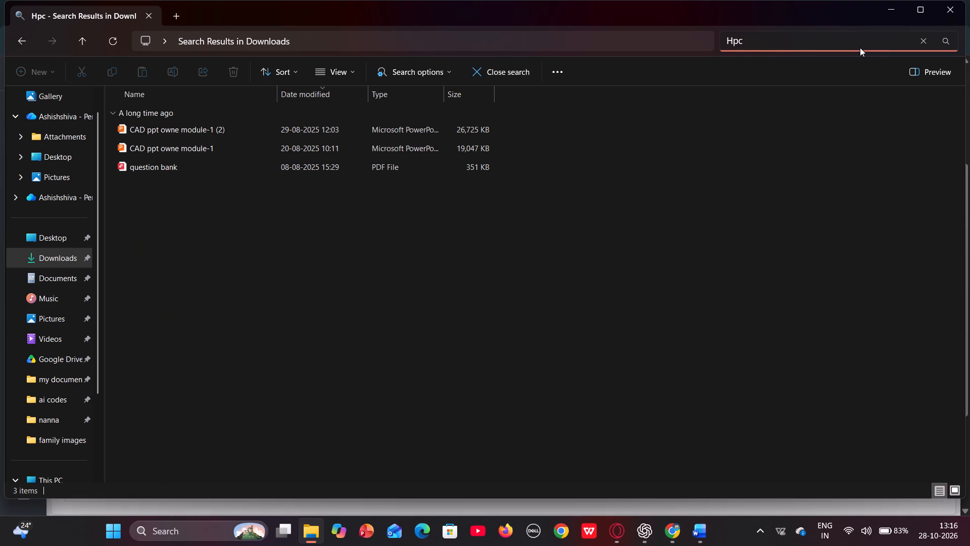
key(BackSpace)
key(BackSpace)
key(BackSpace)
key(BackSpace)
key(BackSpace)
key(BackSpace)
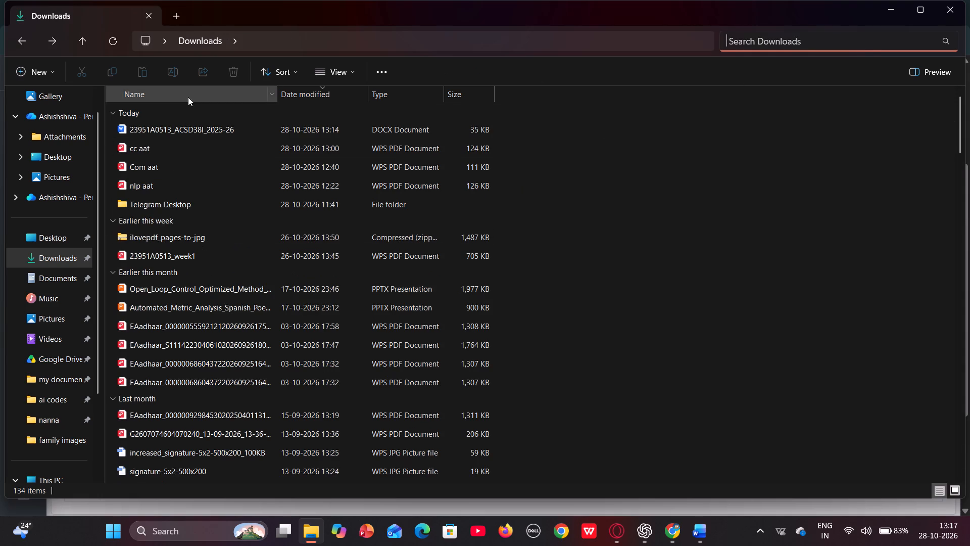
Reopen the assignment DOCX from the Downloads folder as a read-only document in WPS Office.
double_click(181, 124)
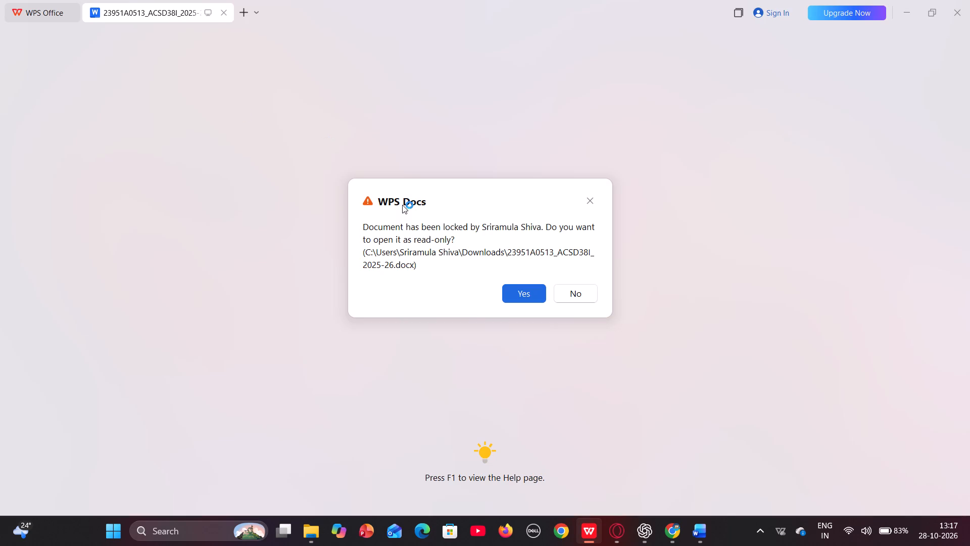
click(523, 290)
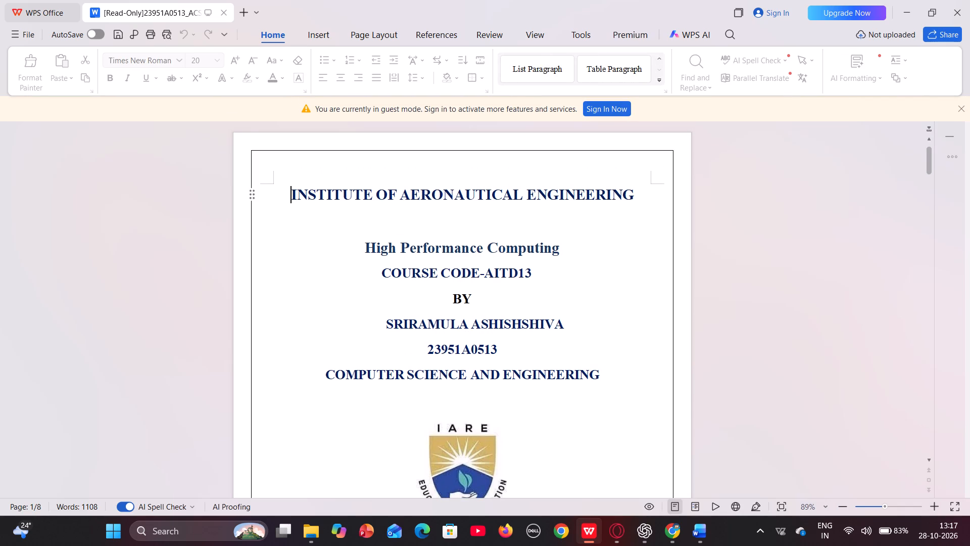
scroll(450, 248, down, 1)
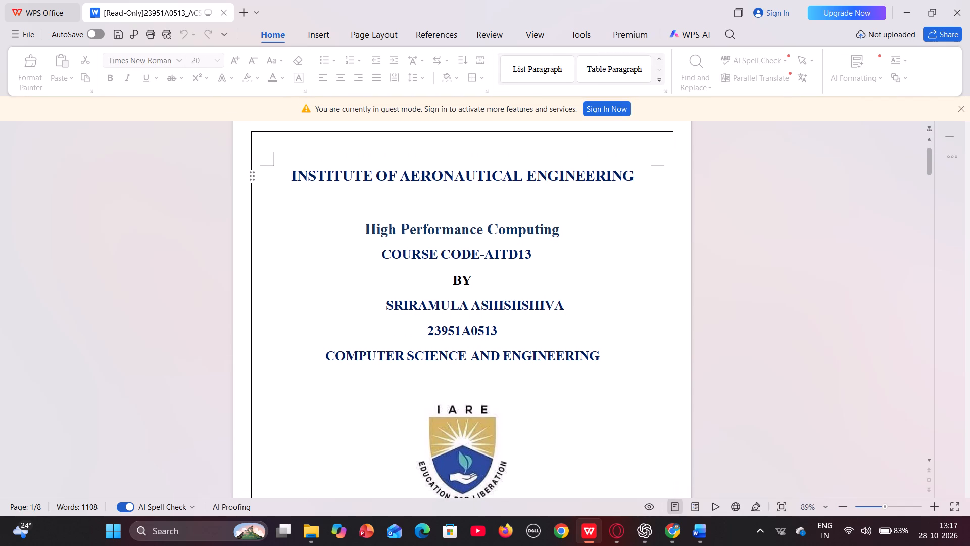
scroll(450, 248, down, 1)
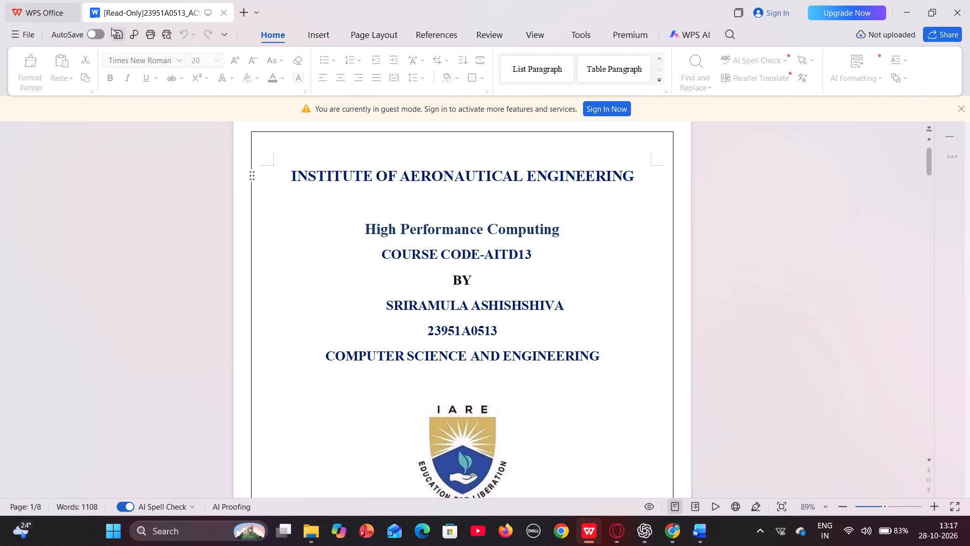
Save a copy of the read-only document as "Hpc aat" in PDF Format (*.pdf), replacing the existing file.
click(115, 36)
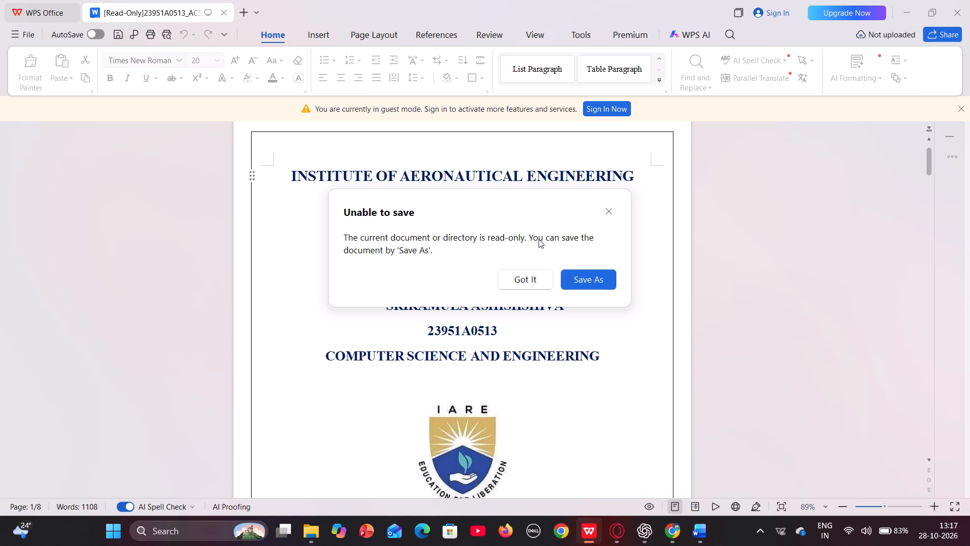
click(589, 279)
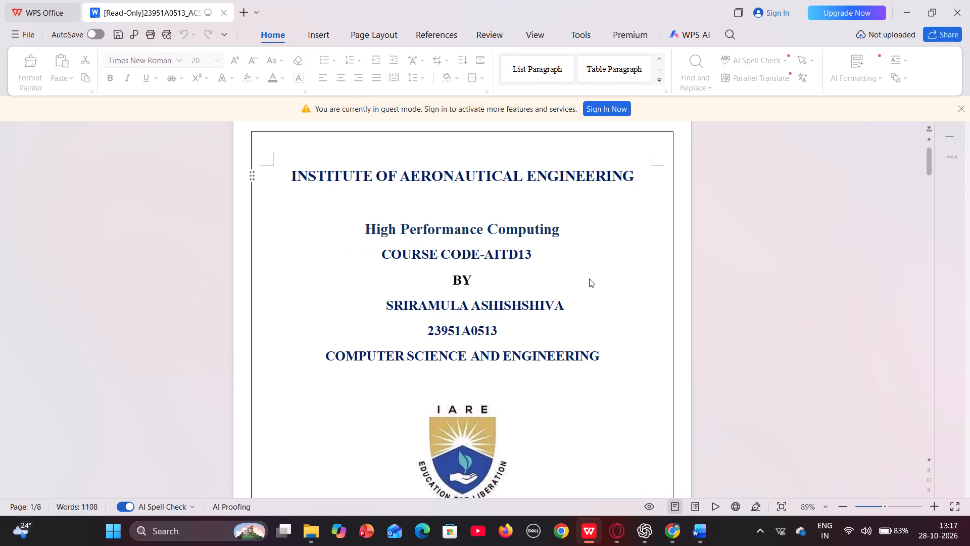
key(BackSpace)
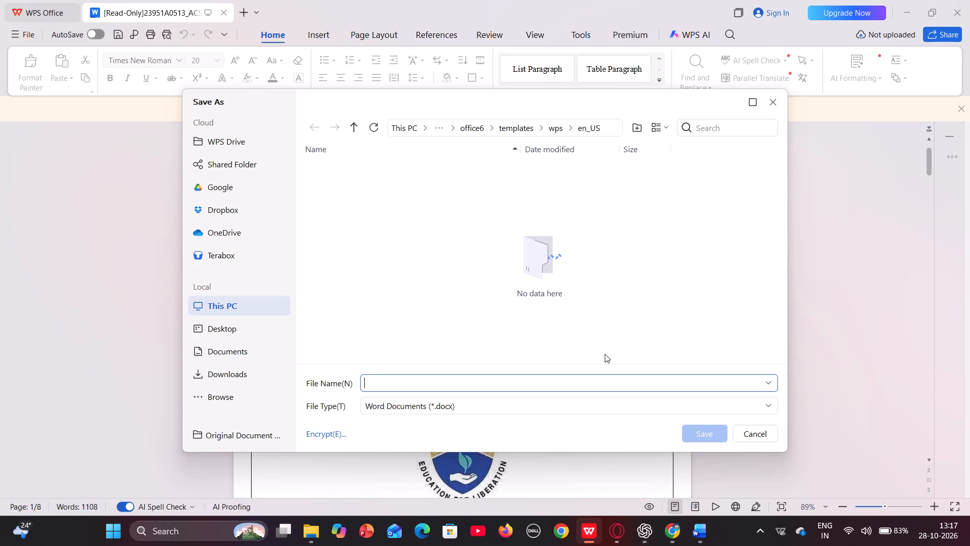
key(shift+h)
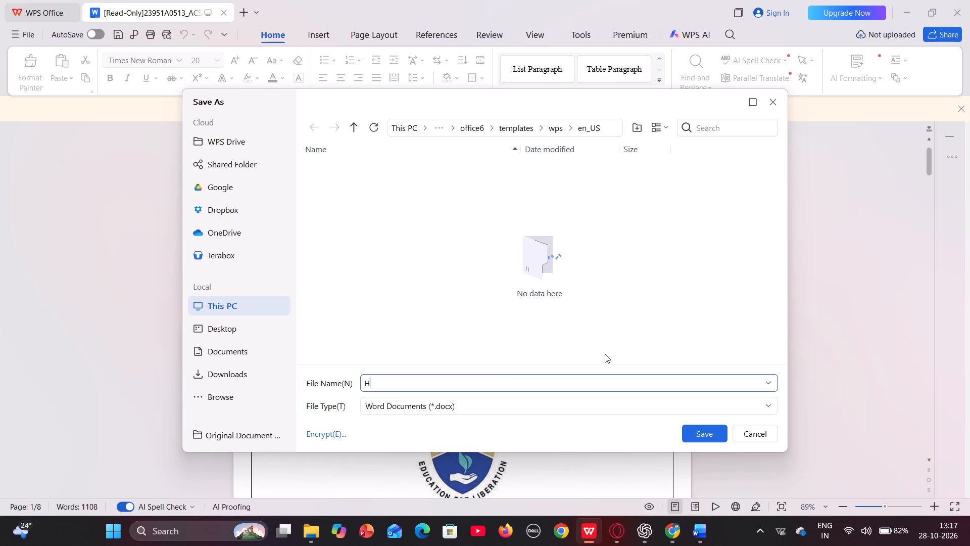
text(pc aat)
click(704, 406)
scroll(649, 366, down, 3)
click(449, 383)
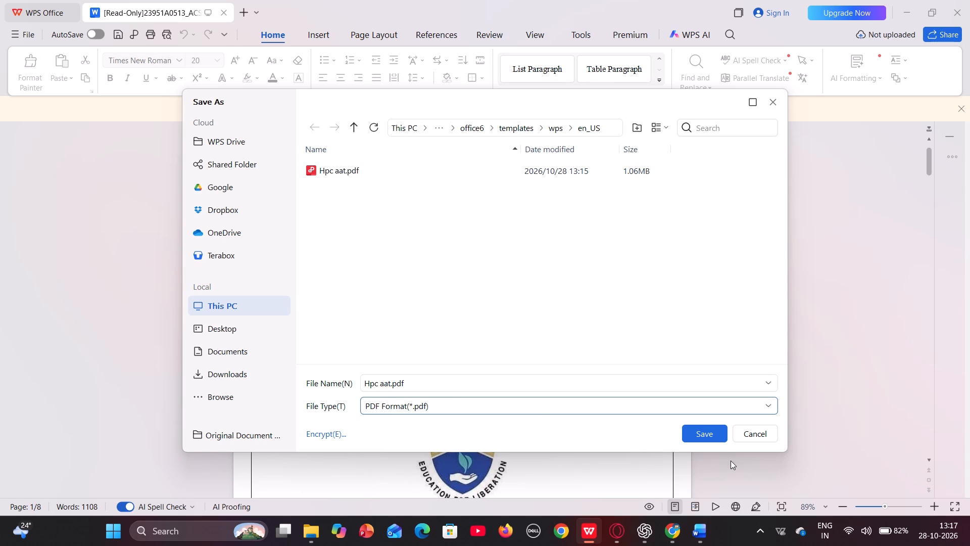
click(709, 436)
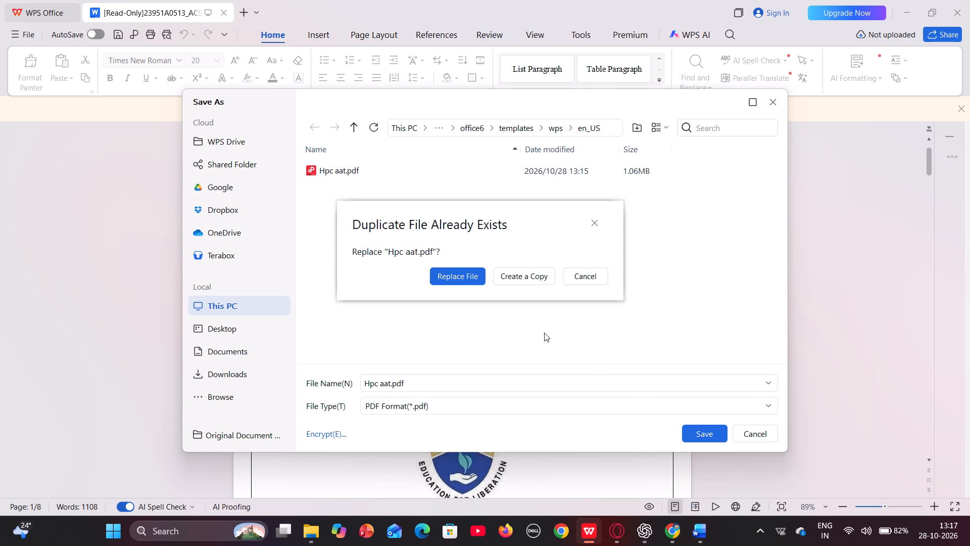
click(458, 274)
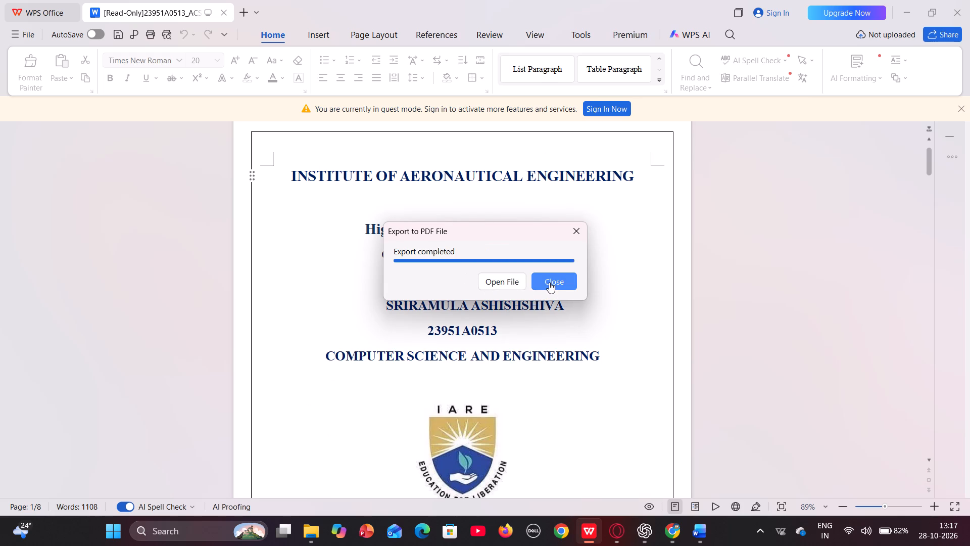
Open the exported "Hpc aat.pdf" to view it, and close WPS Office.
click(521, 282)
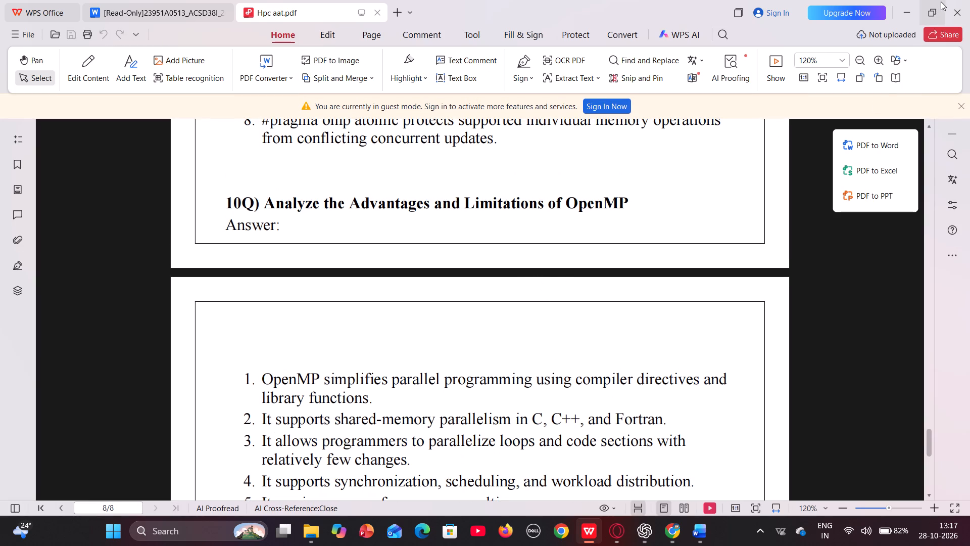
click(956, 10)
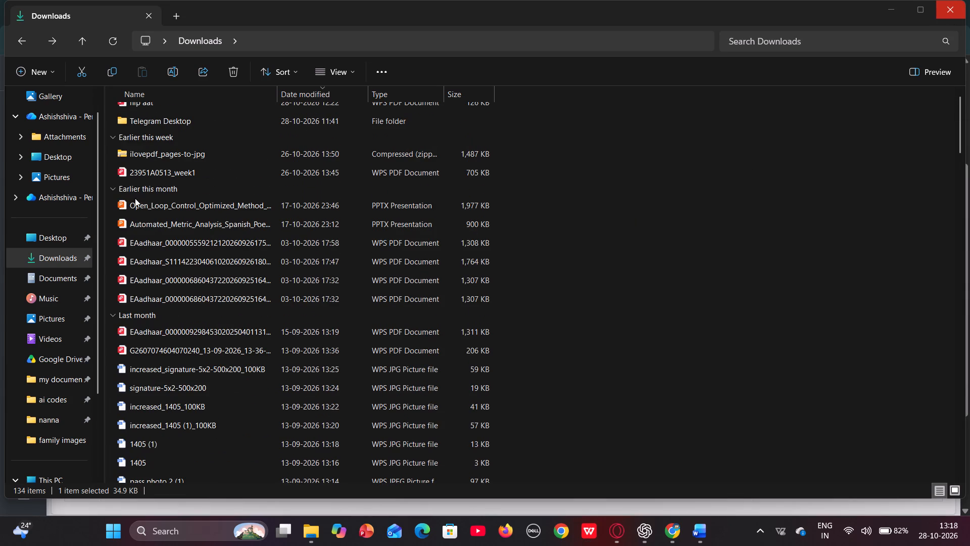
Look for the exported "Hpc aat" PDF in the Downloads and Desktop folders.
click(68, 254)
click(68, 254)
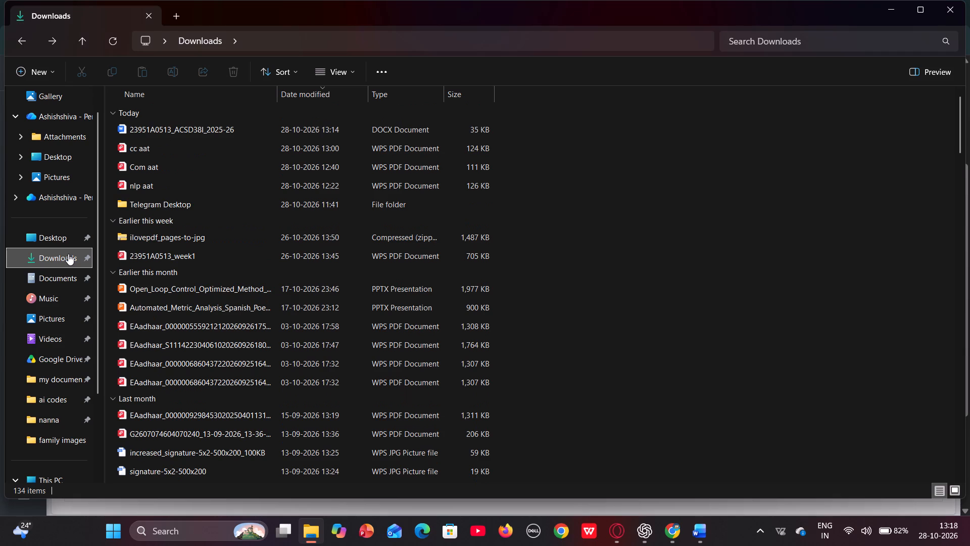
click(58, 257)
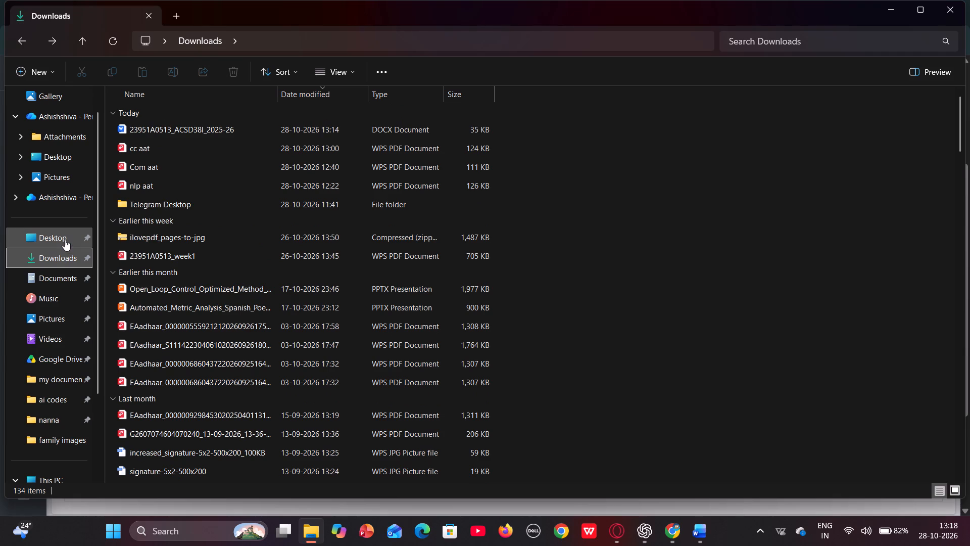
click(65, 240)
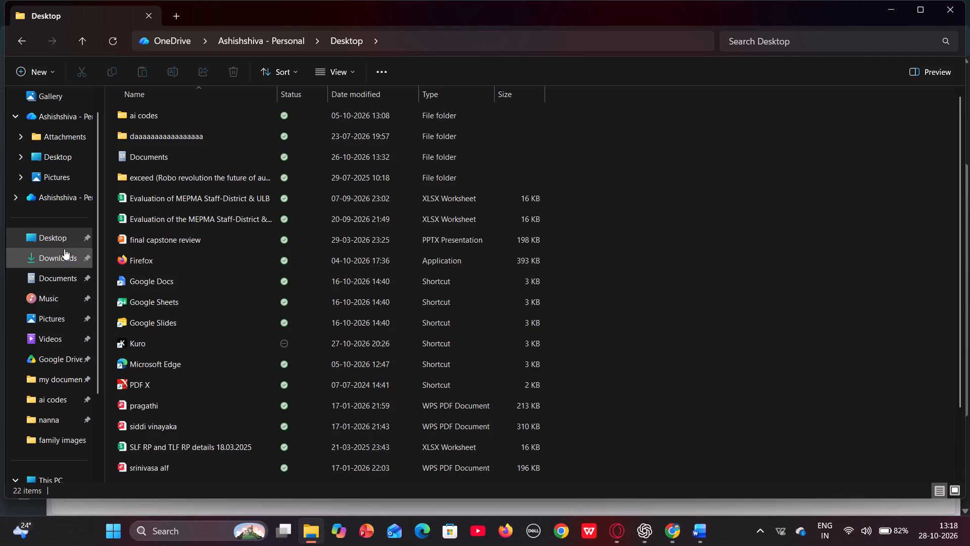
scroll(63, 254, down, 2)
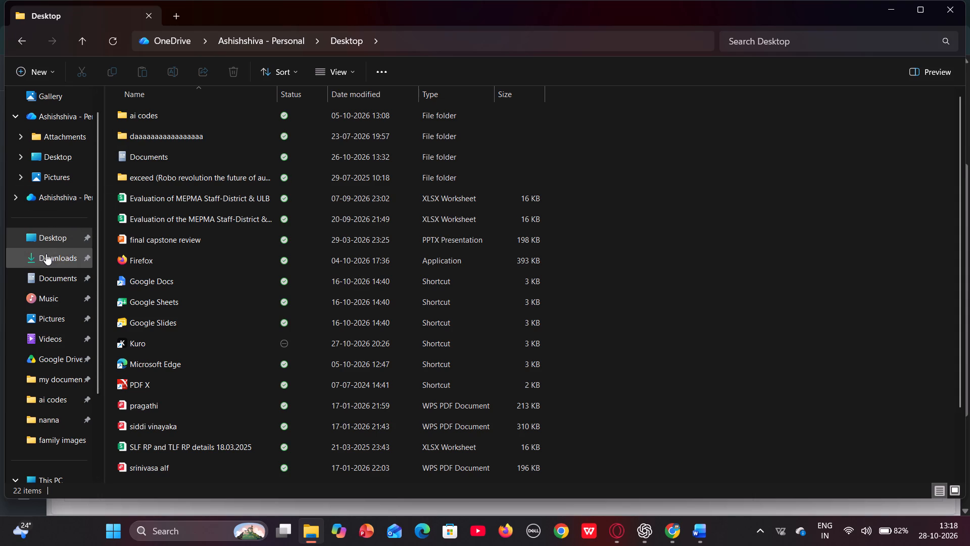
scroll(86, 202, down, 1)
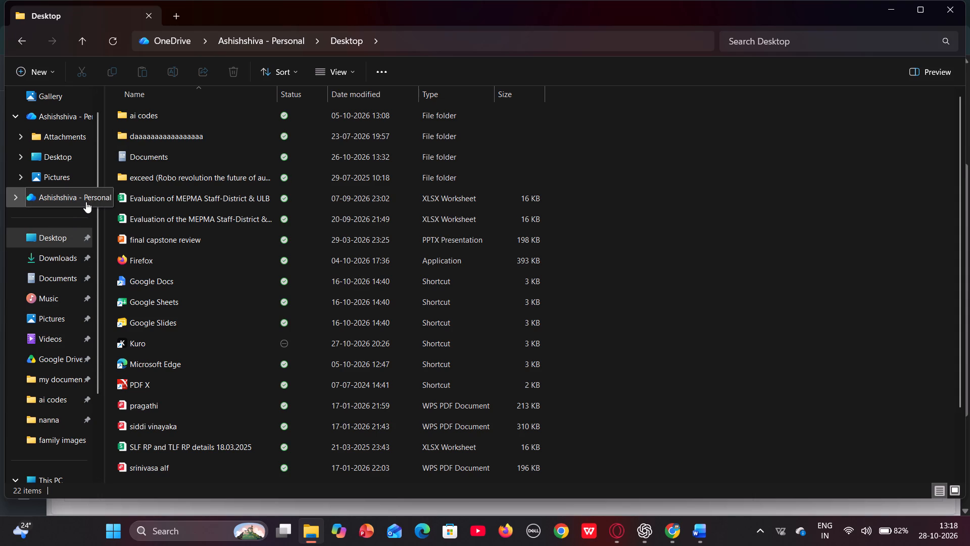
scroll(86, 202, down, 1)
click(68, 243)
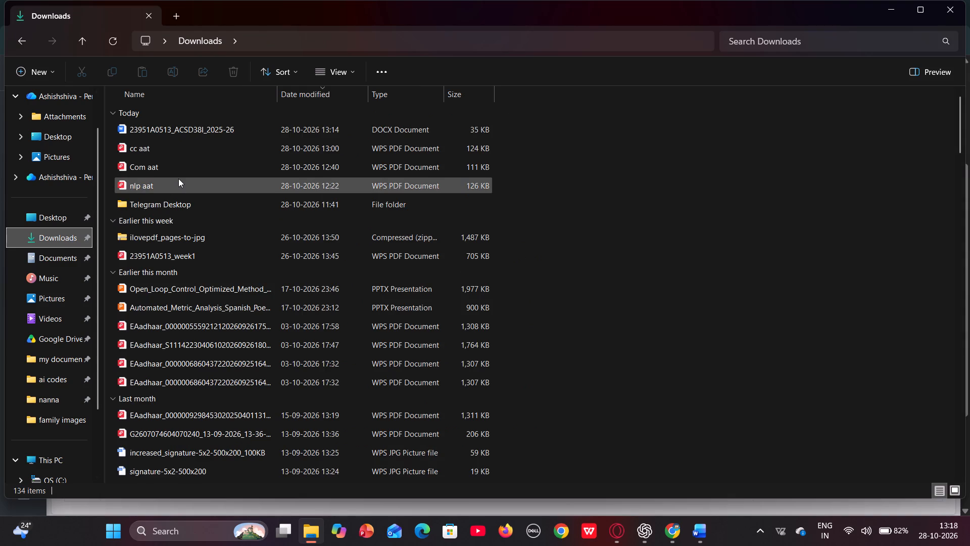
scroll(178, 178, up, 1)
Reopen the assignment DOCX from the Downloads folder as a read-only document in WPS Office.
double_click(206, 127)
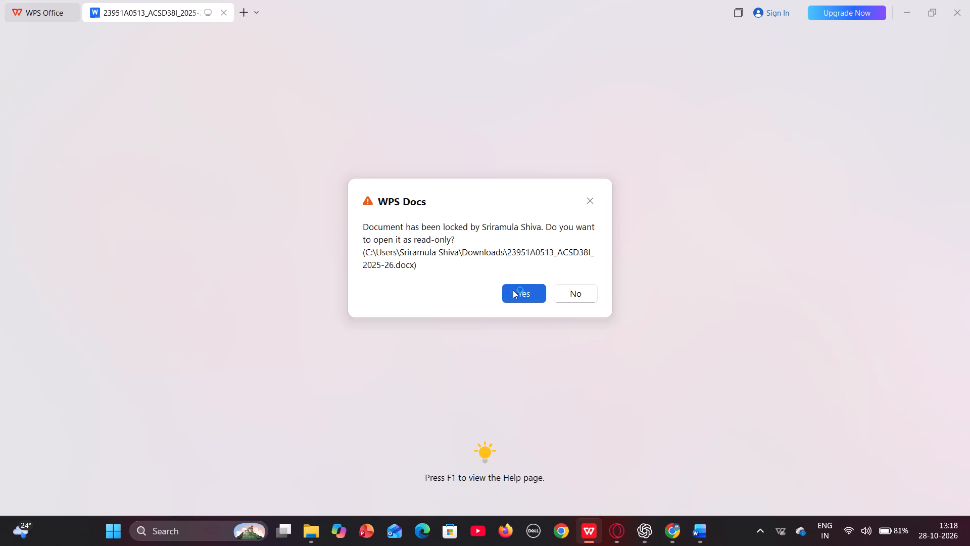
click(517, 294)
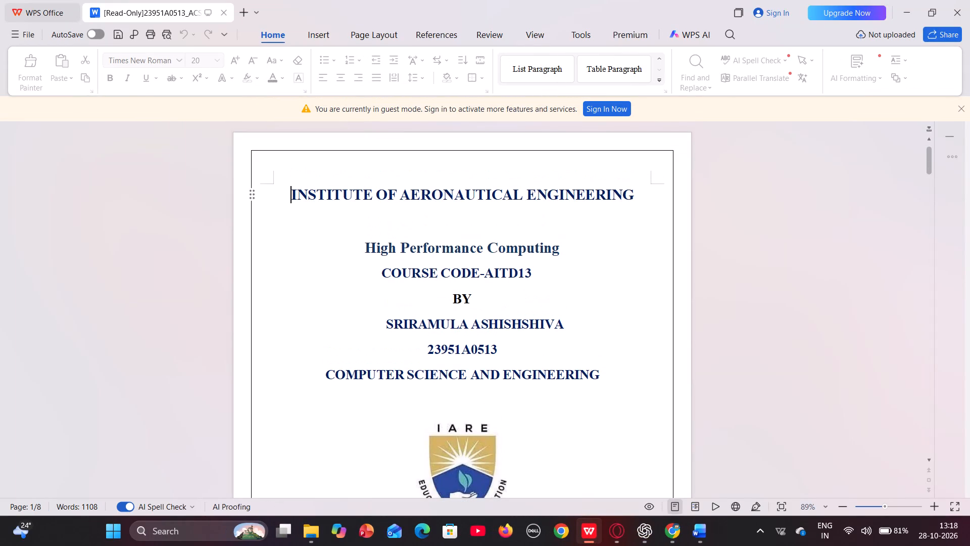
Save the read-only document as "Hpc aat" in PDF Format (*.pdf), creating a copy instead of replacing the existing file.
click(121, 31)
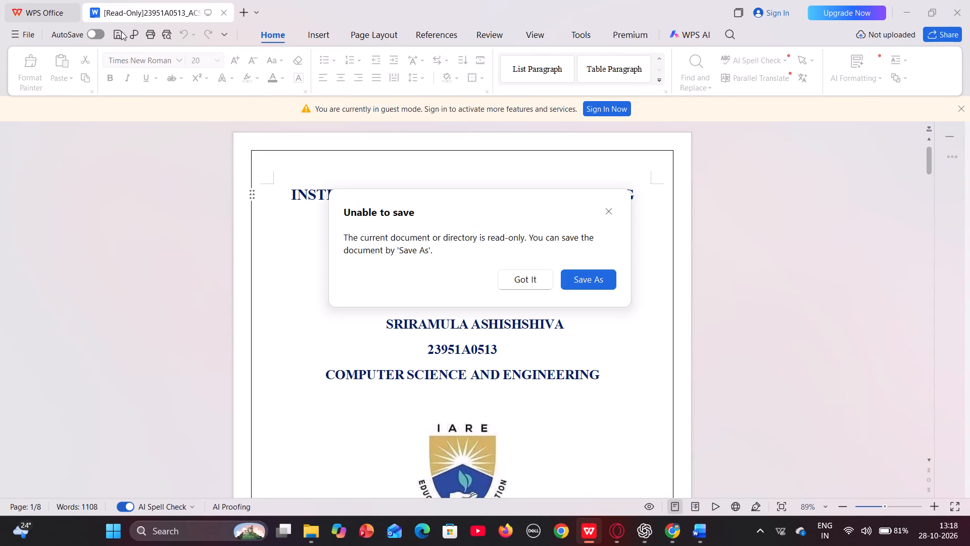
click(575, 281)
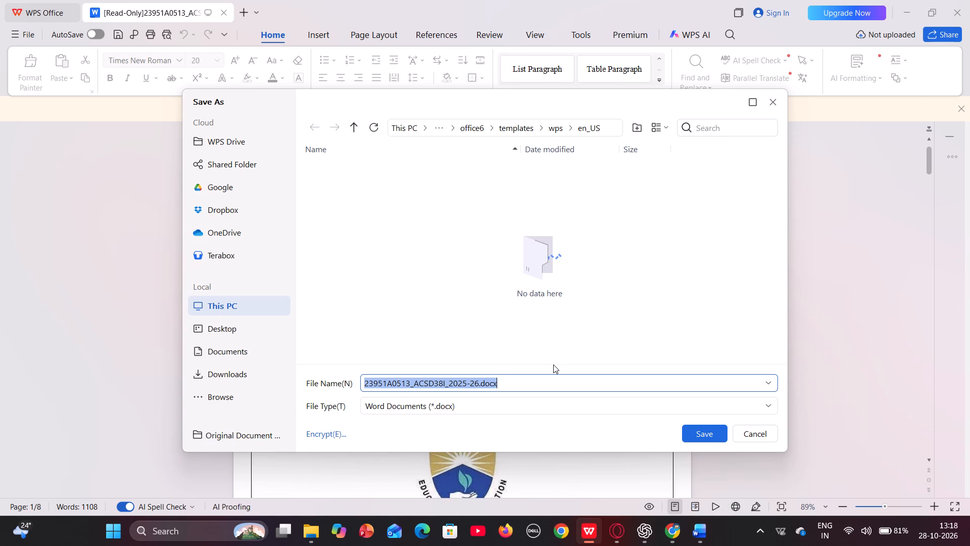
key(BackSpace)
text(hp)
key(c)
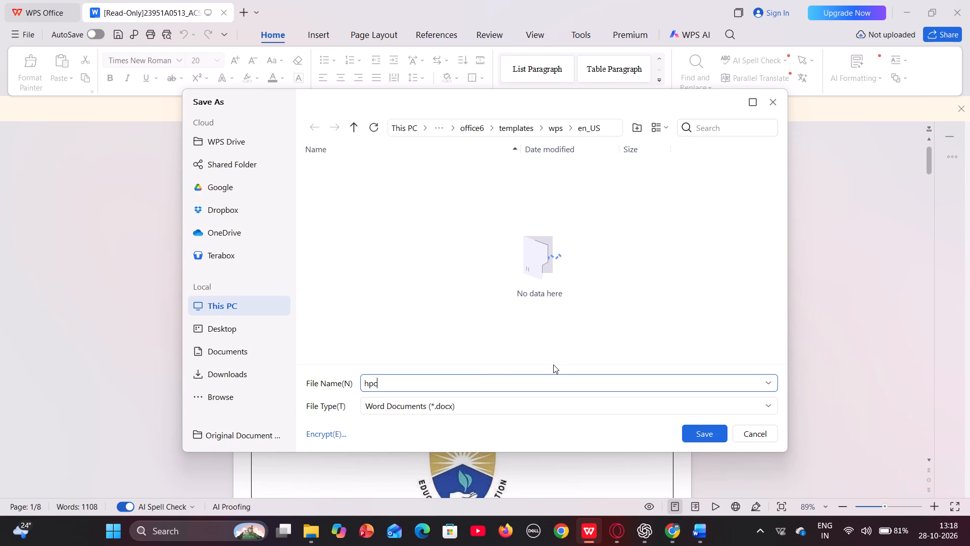
key(space)
text(aat)
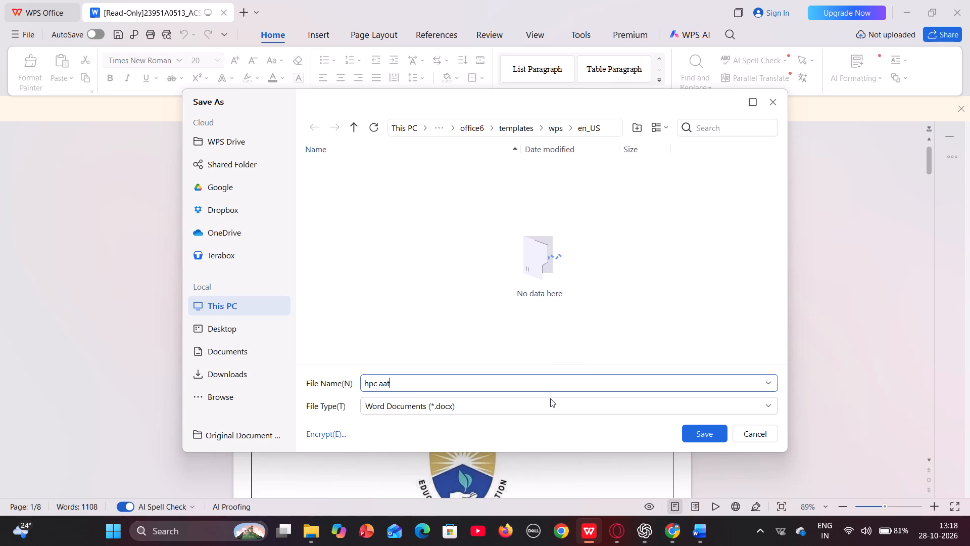
click(550, 398)
scroll(520, 359, down, 4)
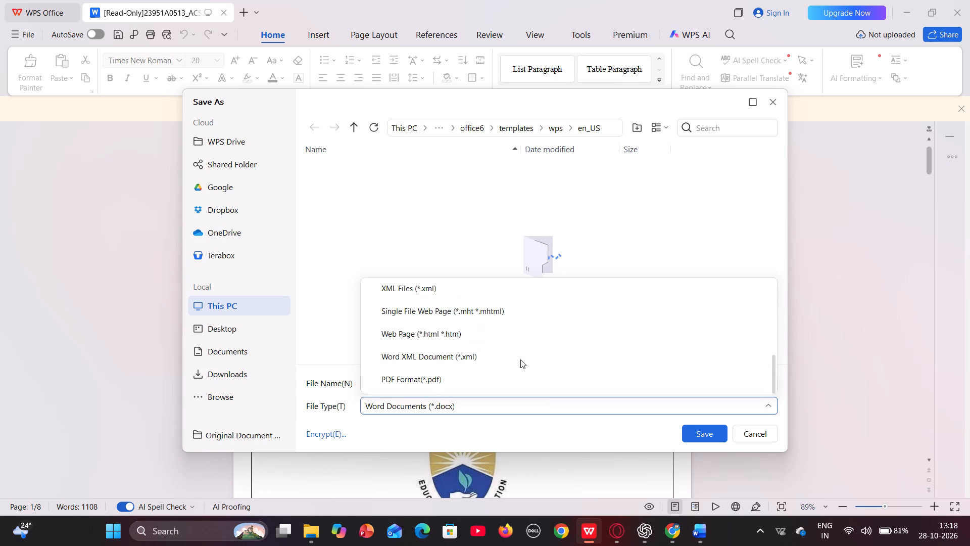
click(426, 381)
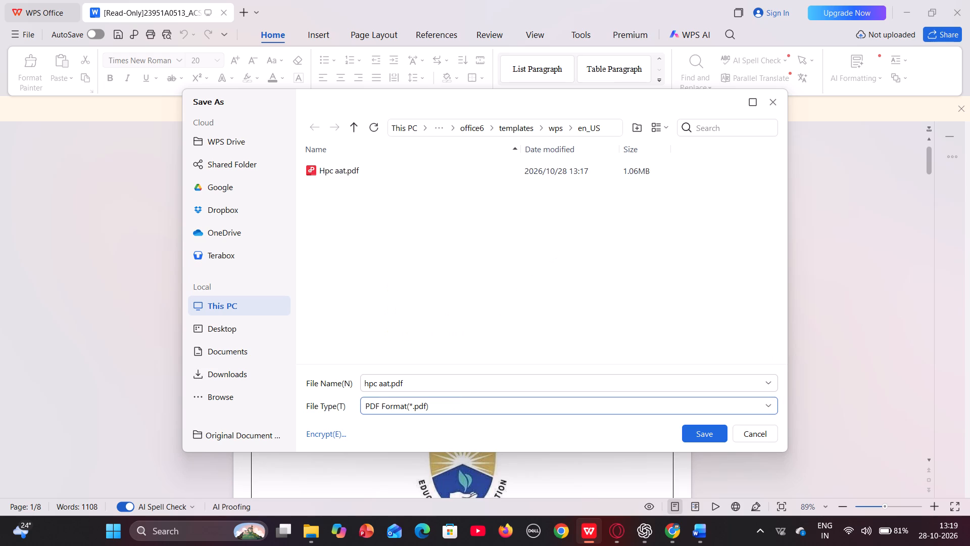
right_click(441, 176)
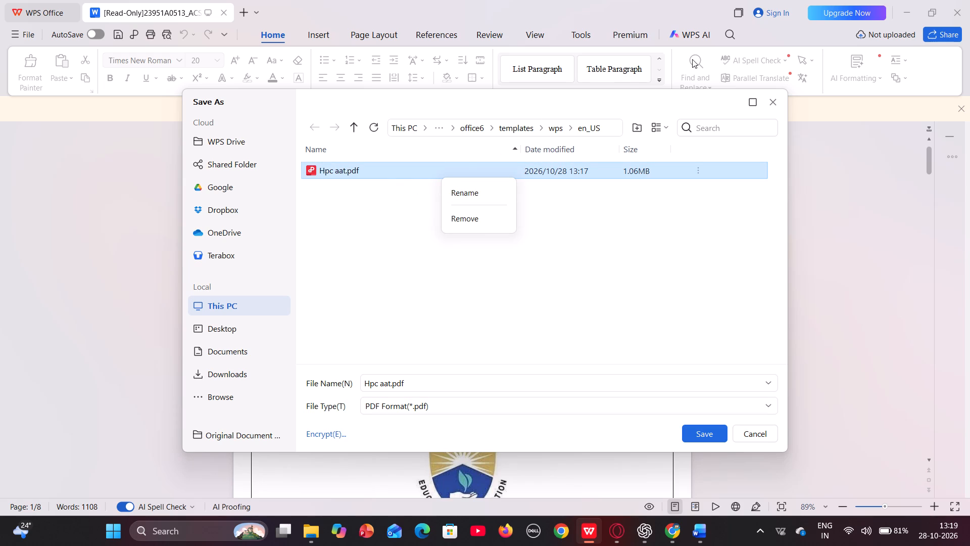
click(909, 14)
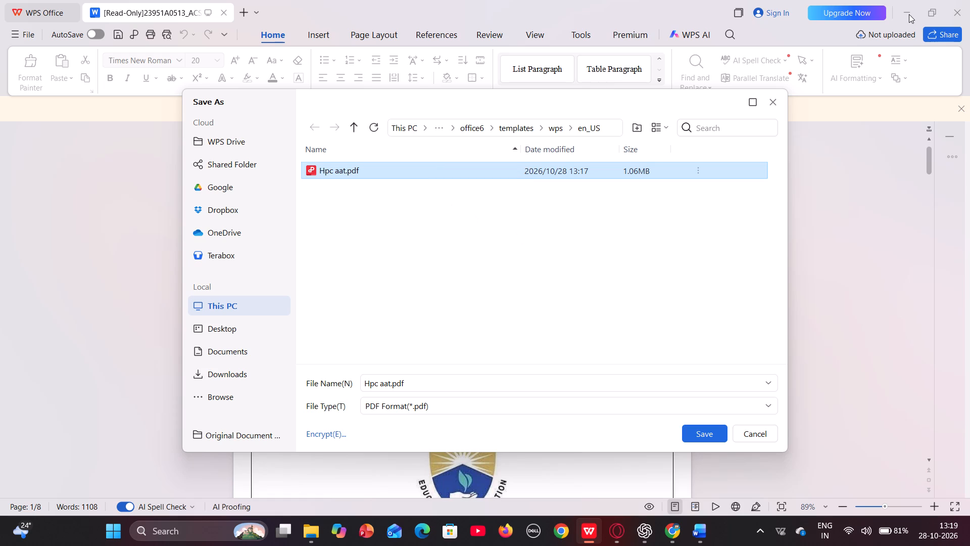
click(909, 14)
click(909, 14)
click(955, 7)
click(695, 428)
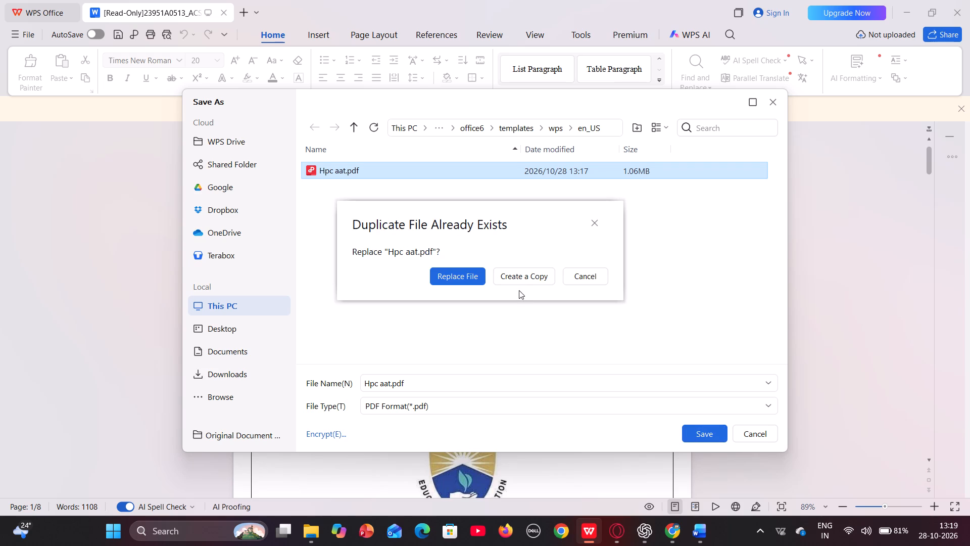
click(520, 282)
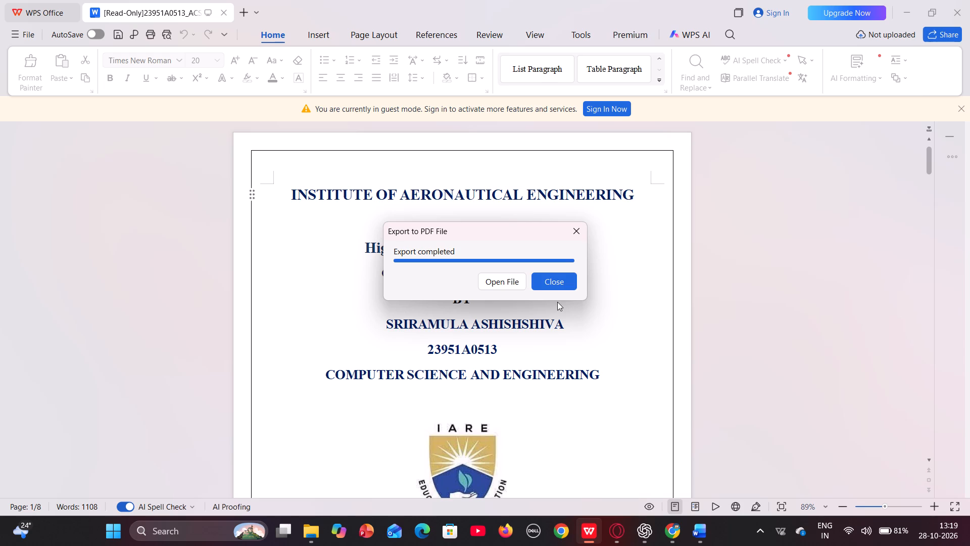
click(552, 284)
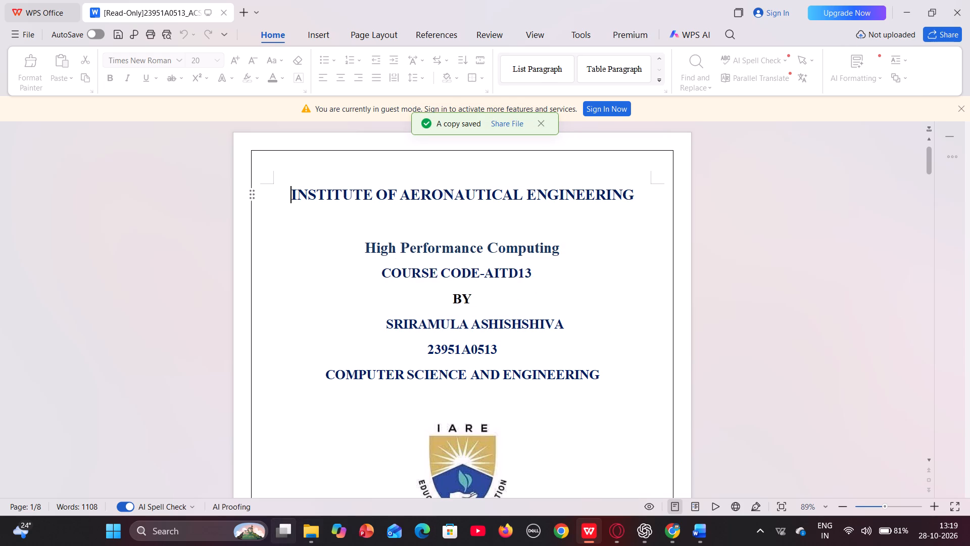
Switch to File Explorer and browse the Desktop folder and the OS (C:) drive for the exported PDF.
click(316, 526)
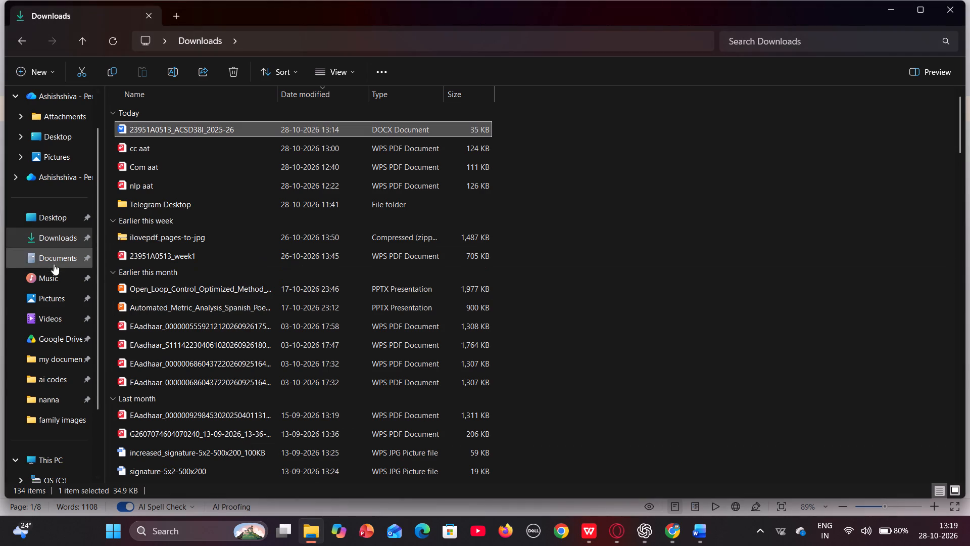
scroll(58, 284, up, 1)
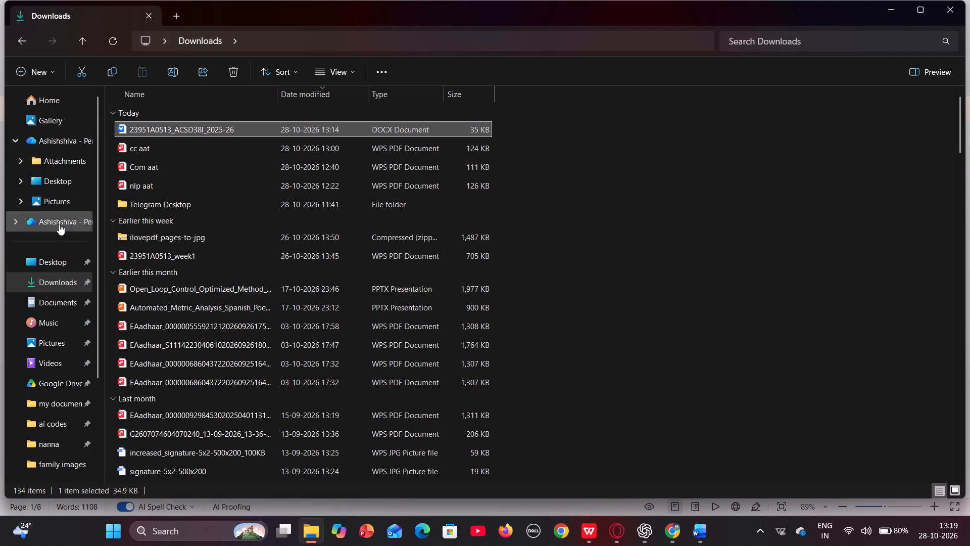
click(62, 264)
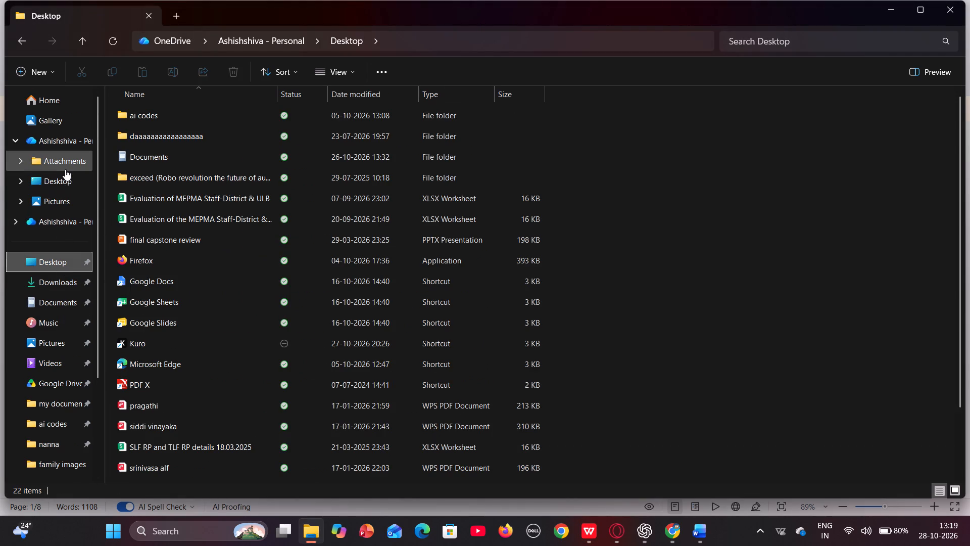
scroll(65, 169, up, 2)
scroll(65, 169, down, 3)
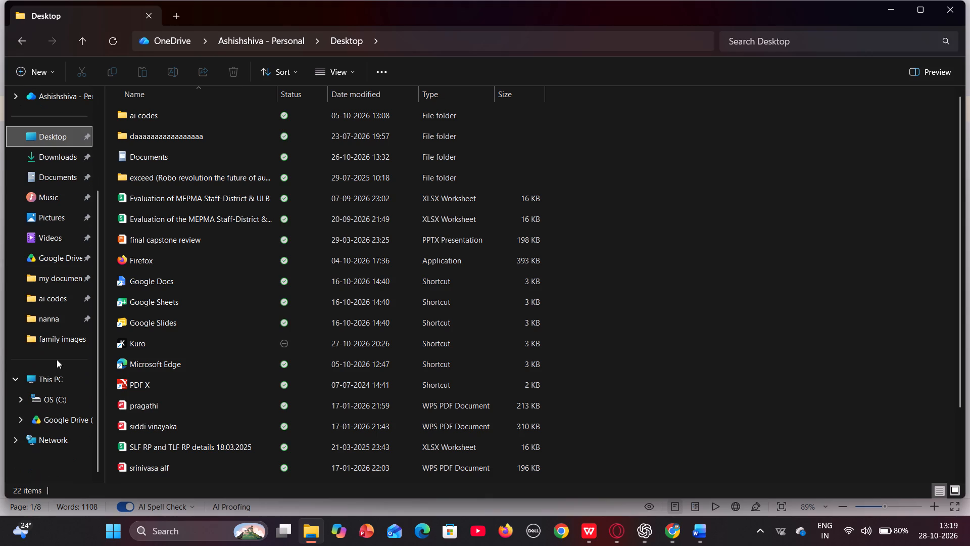
click(54, 375)
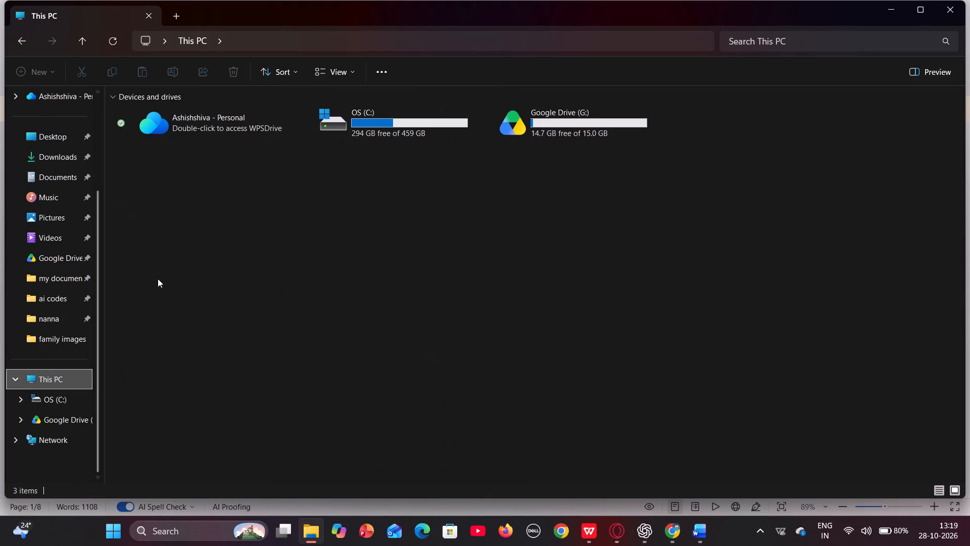
double_click(387, 127)
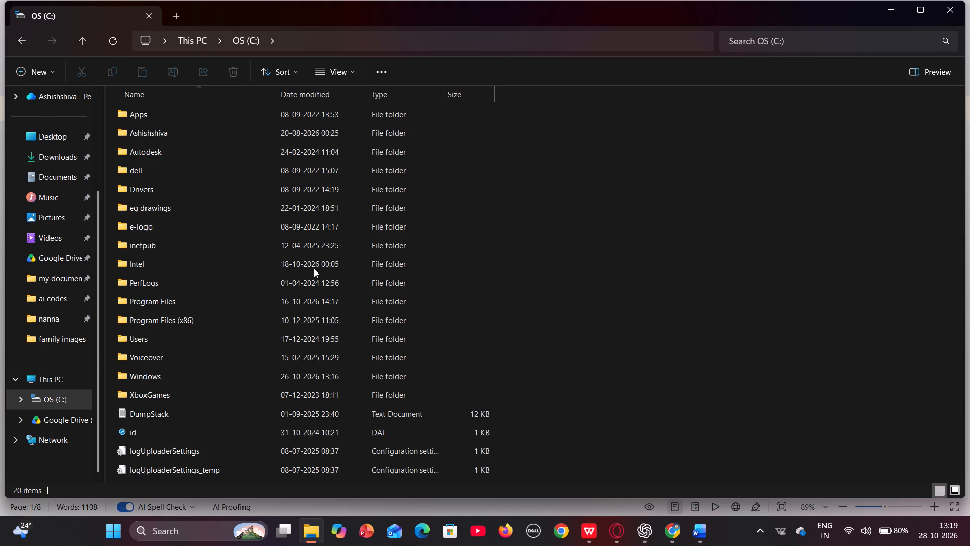
scroll(278, 355, down, 9)
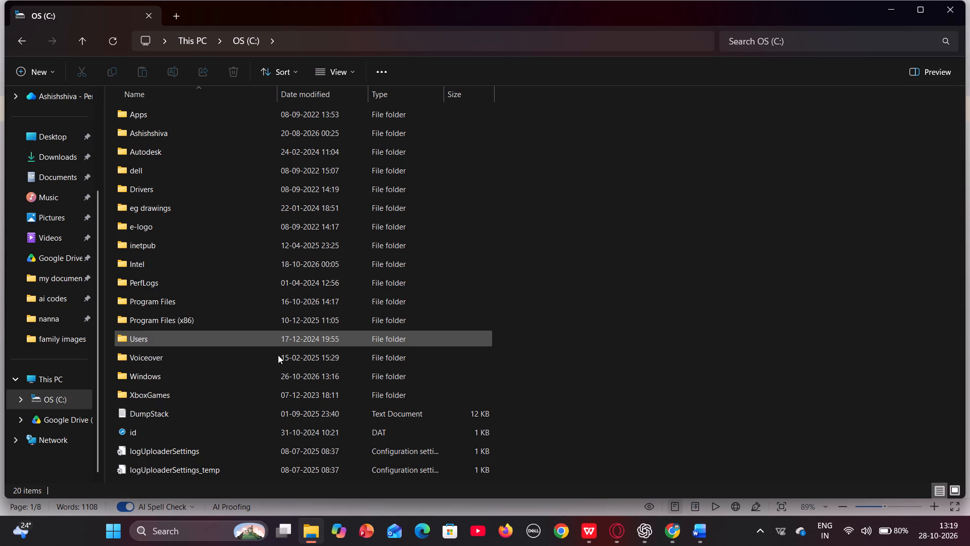
Search the OS (C:) drive for "hp" and clear the search text.
click(803, 42)
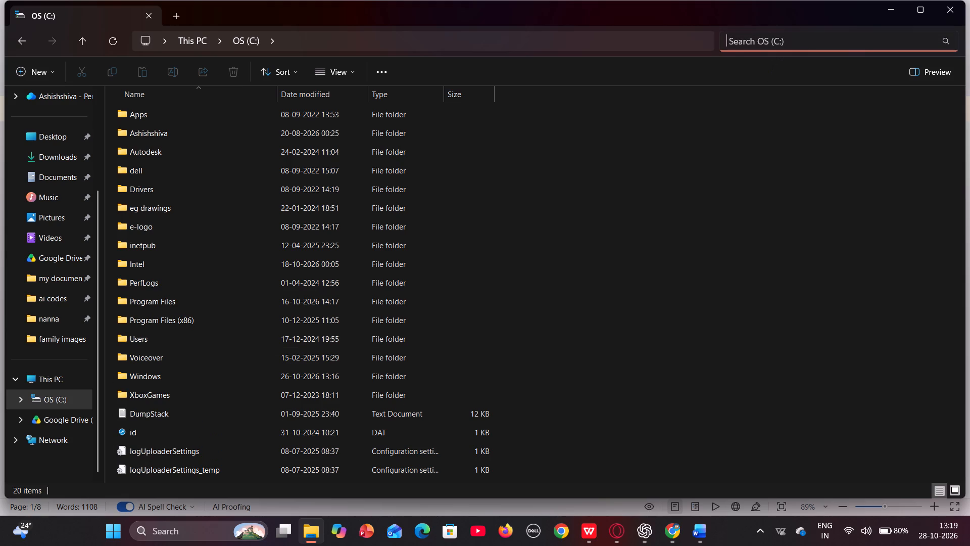
key(h)
key(p)
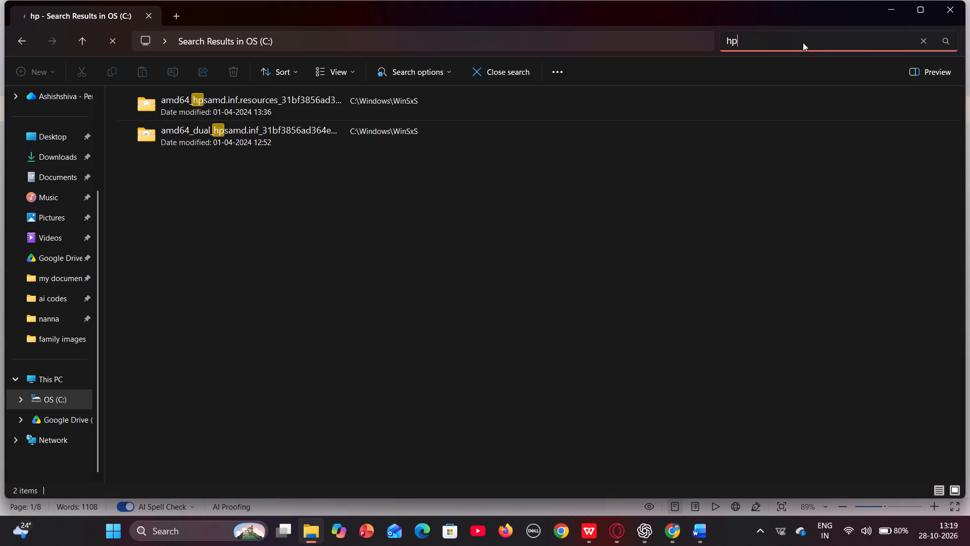
key(BackSpace)
key(BackSpace)
key(BackSpace)
key(BackSpace)
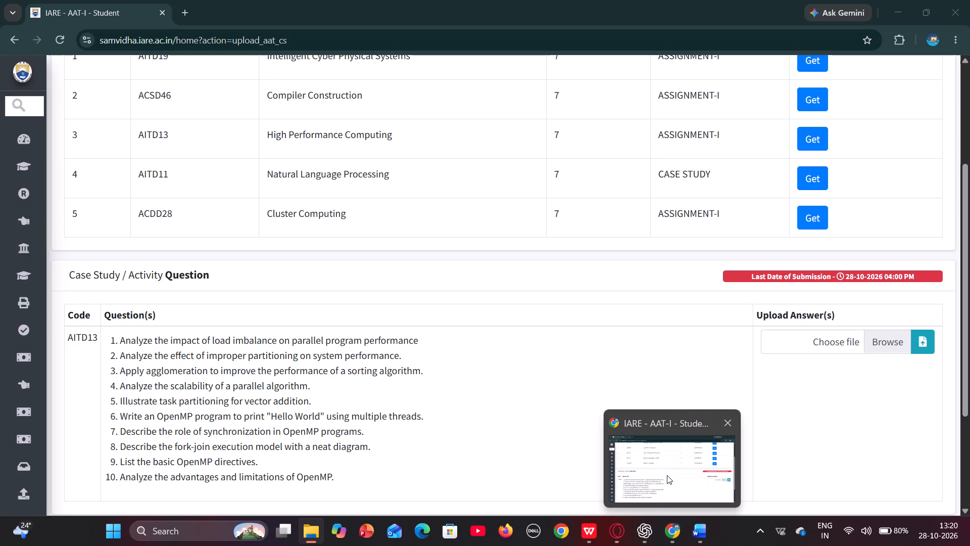
Switch to Chrome, get the High Performance Computing (AITD13) question and open the file chooser for uploading its answer.
click(667, 475)
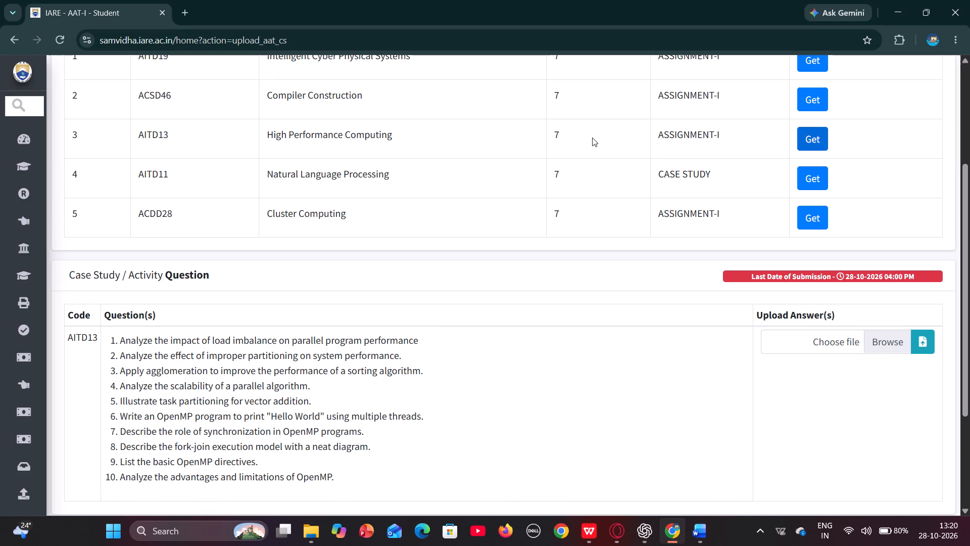
click(816, 135)
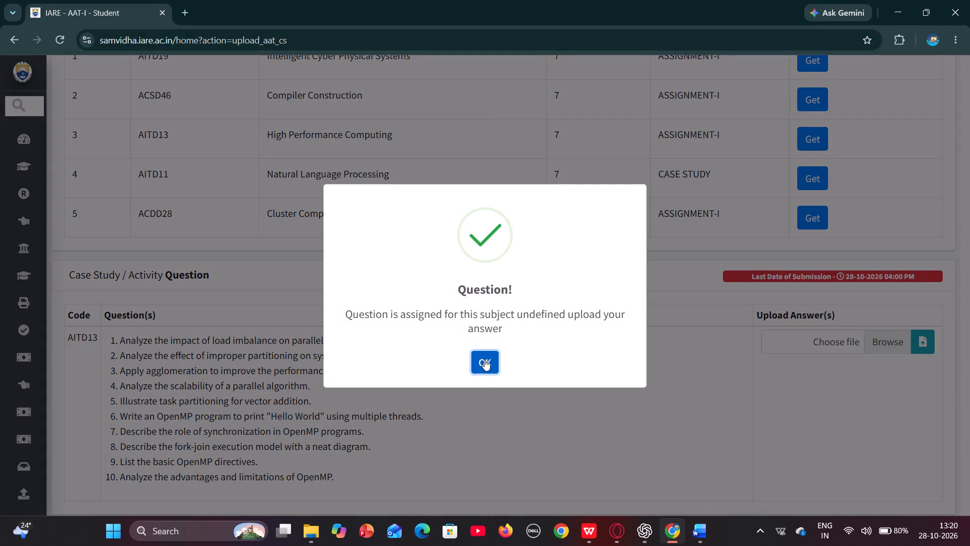
click(484, 359)
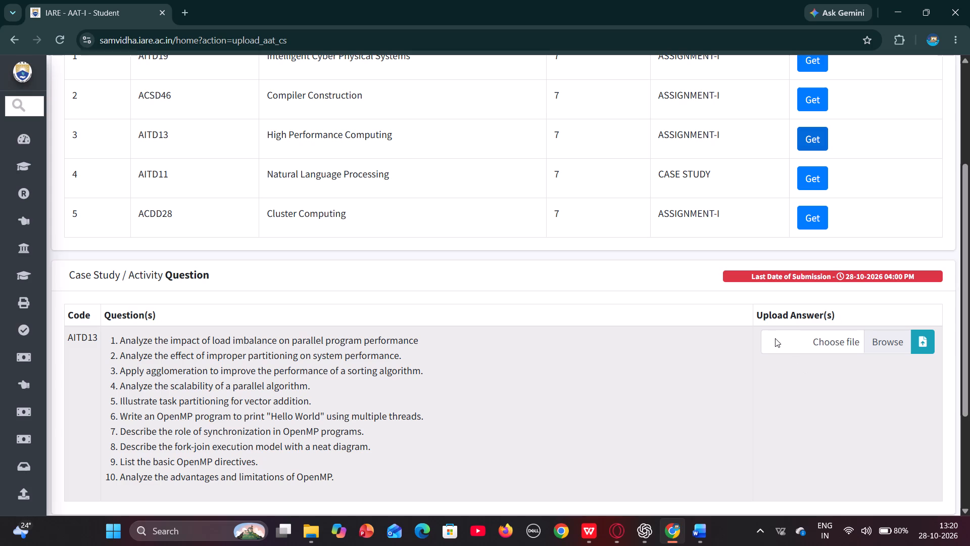
click(775, 338)
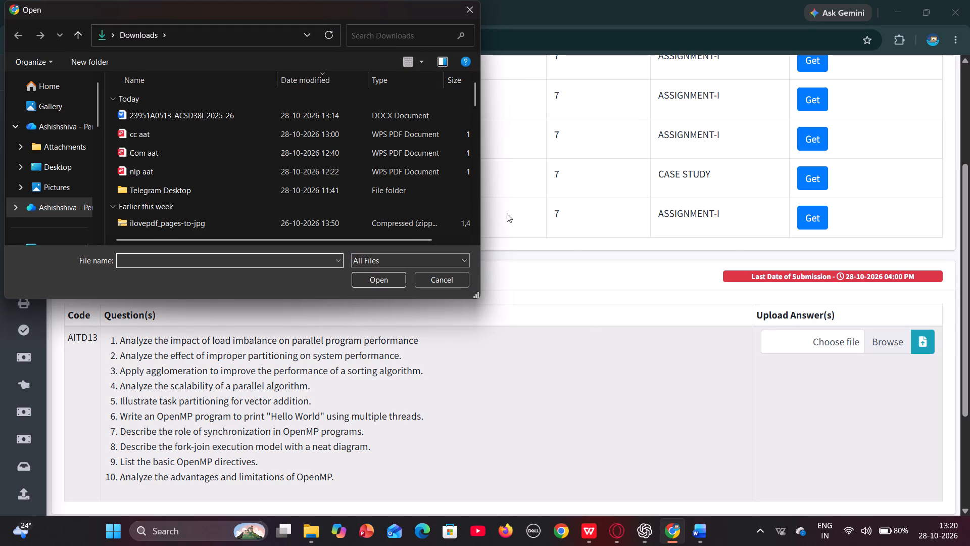
Look for the exported PDF in Downloads by entering "hpc" as the file name with All Files selected, and clear the entry.
text(hp)
key(c)
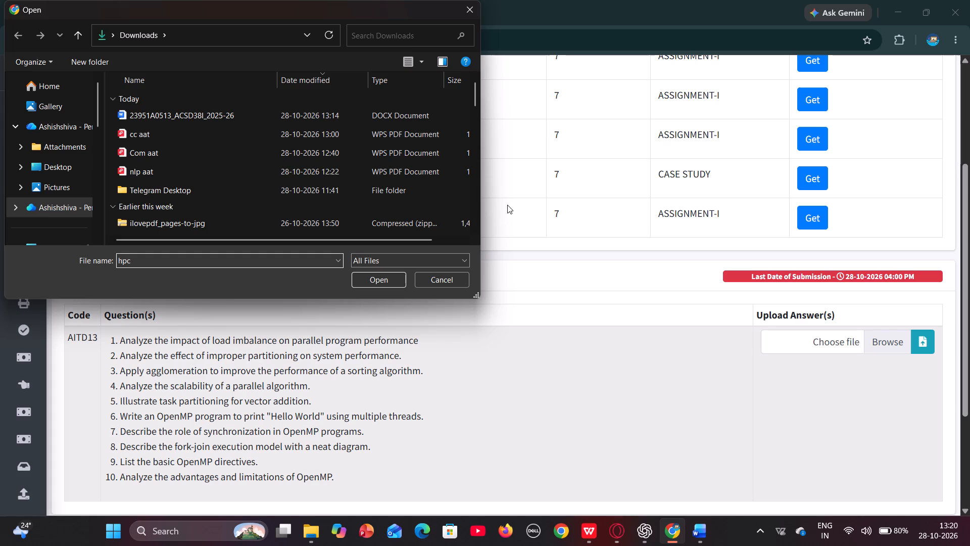
click(452, 261)
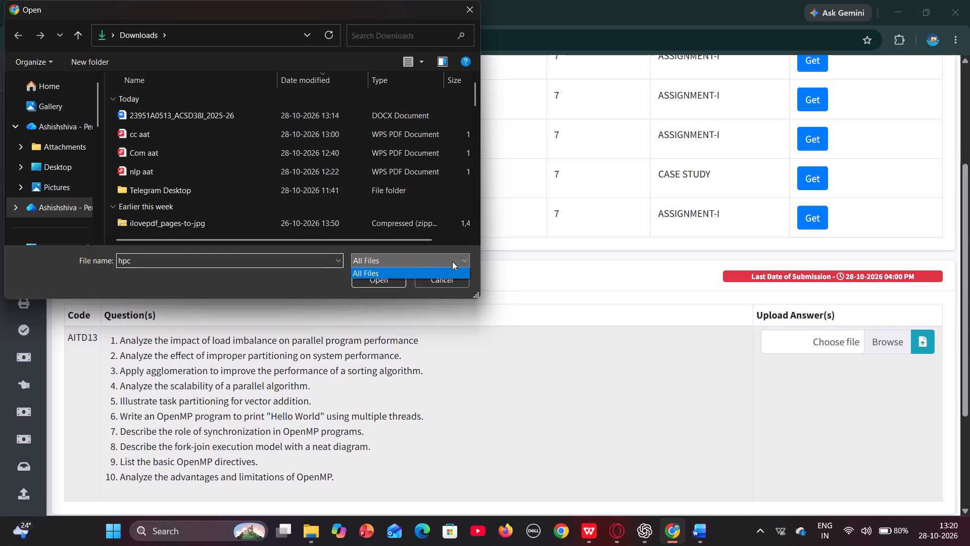
click(395, 272)
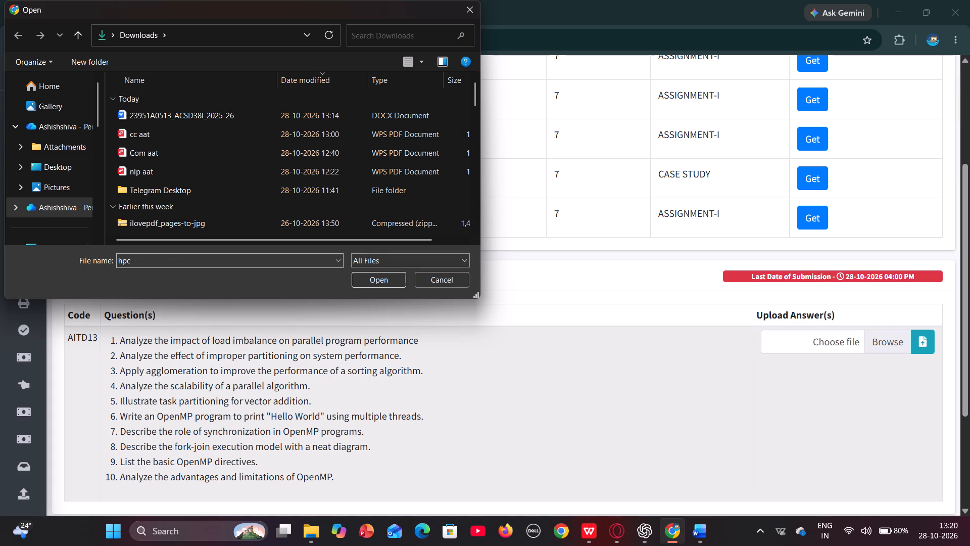
click(173, 259)
key(BackSpace)
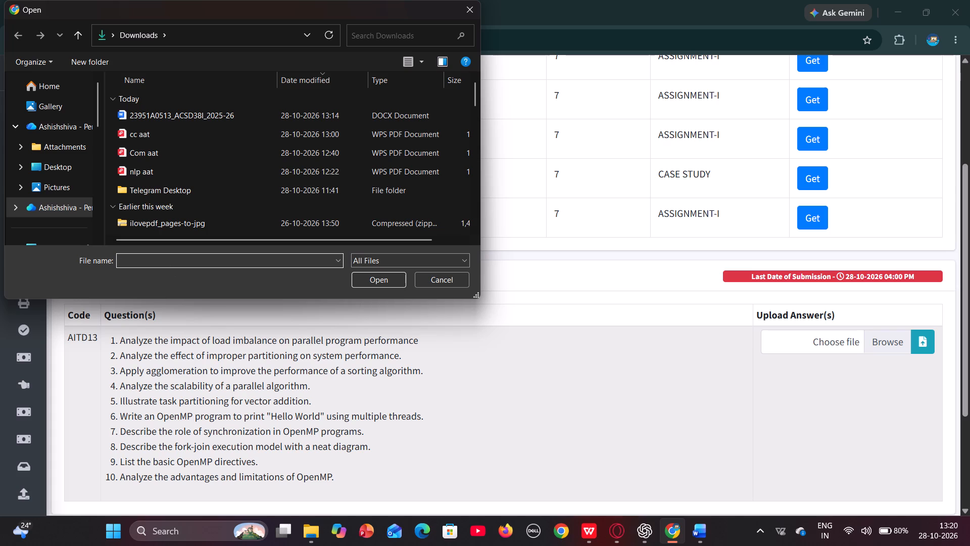
Browse This PC, the OS (C:) drive and Google Drive (G:) in the file chooser for the exported PDF.
scroll(38, 187, down, 4)
click(41, 145)
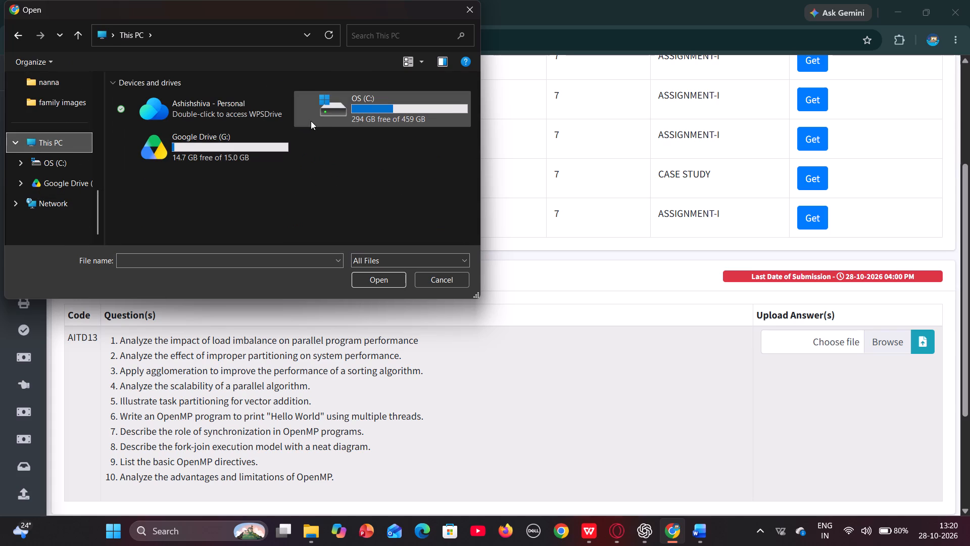
double_click(339, 102)
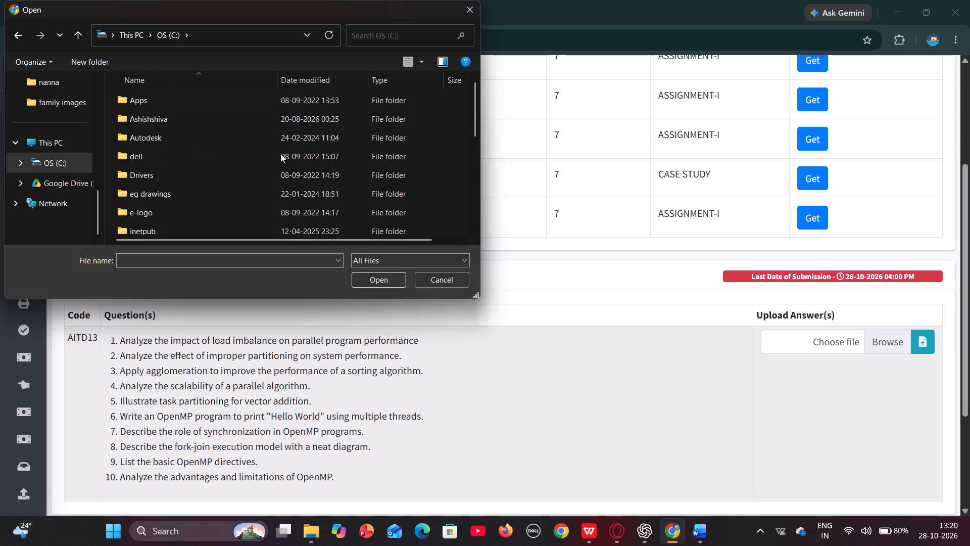
scroll(280, 154, down, 4)
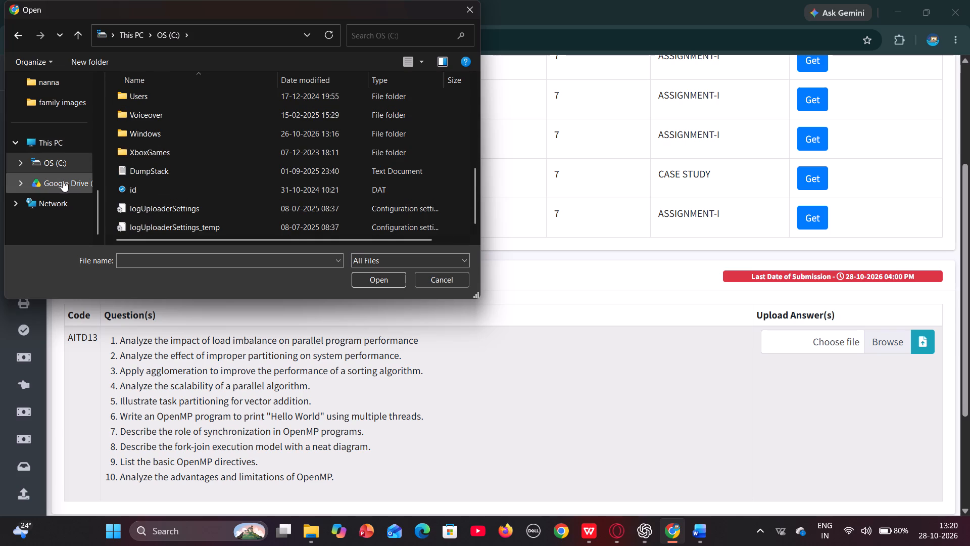
click(79, 139)
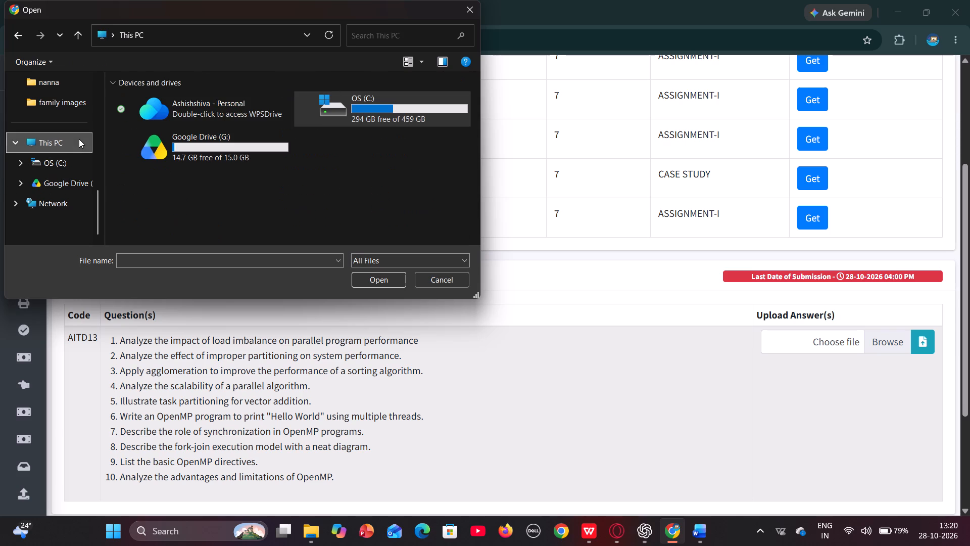
double_click(212, 157)
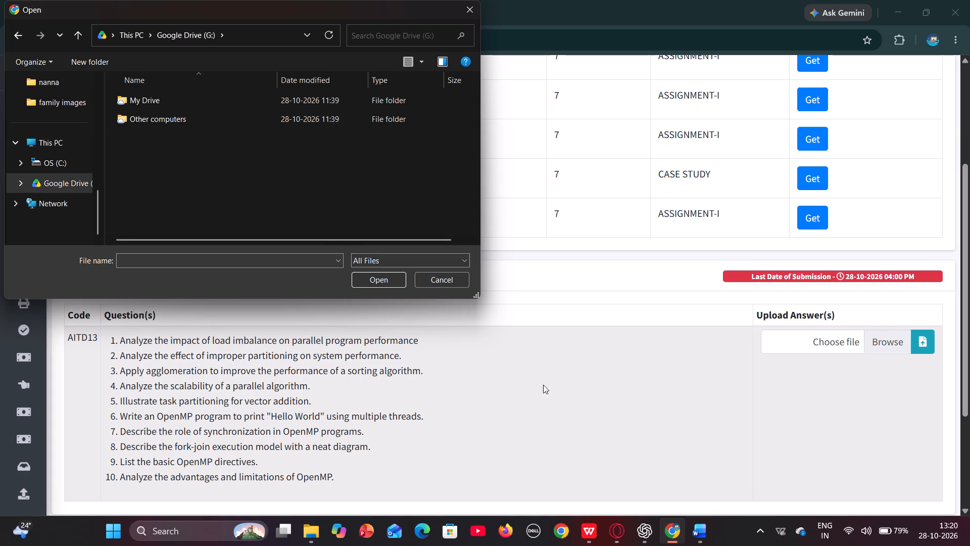
Switch to File Explorer and open the Downloads folder.
click(311, 536)
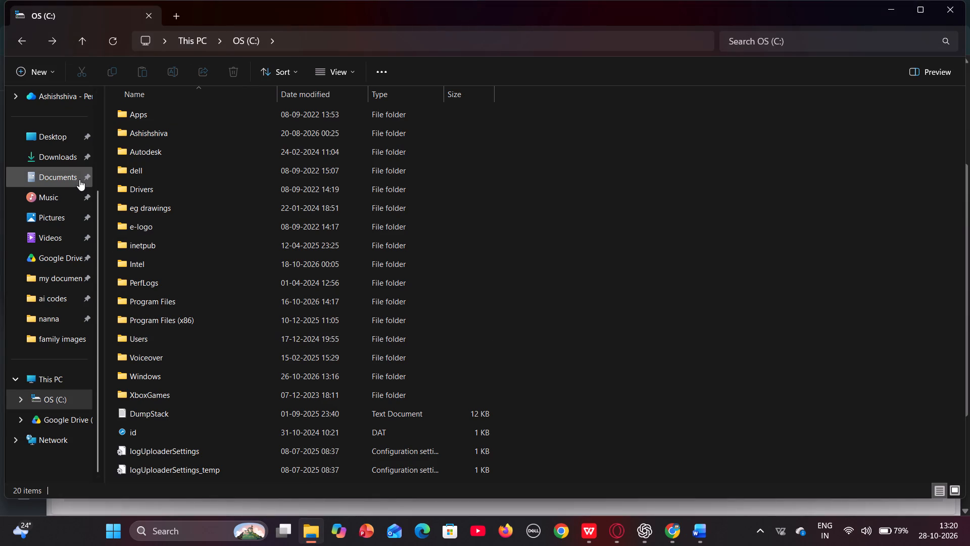
click(76, 163)
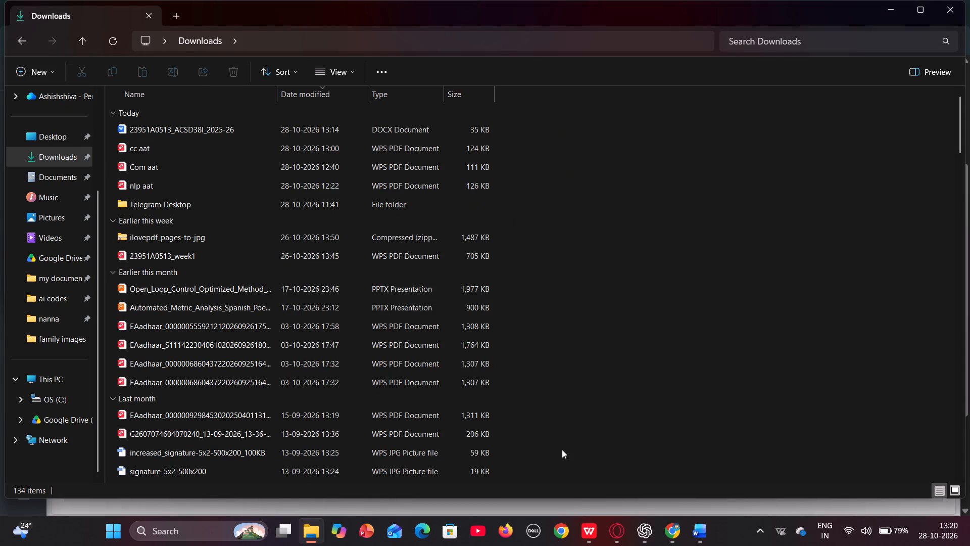
Switch to WPS Office and close its window with the read-only assignment document.
click(593, 535)
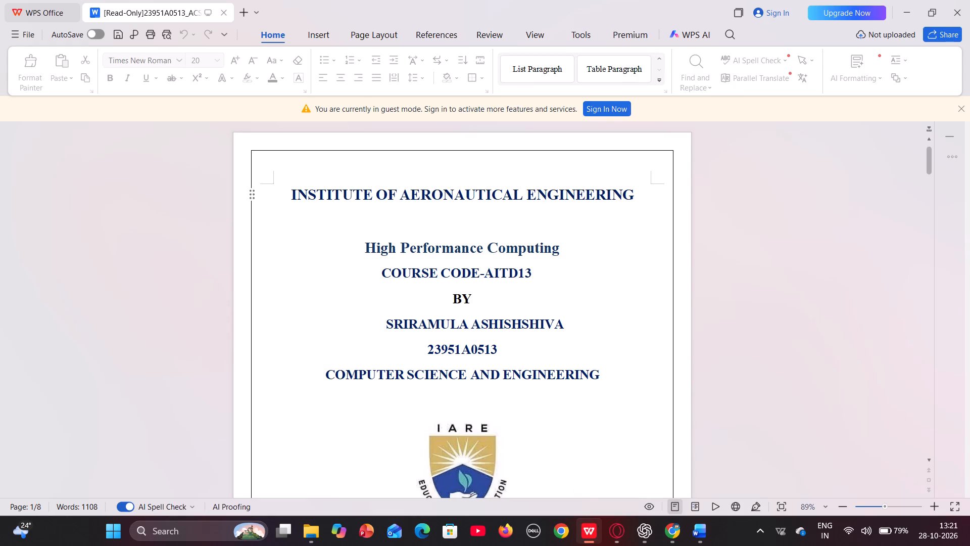
click(969, 0)
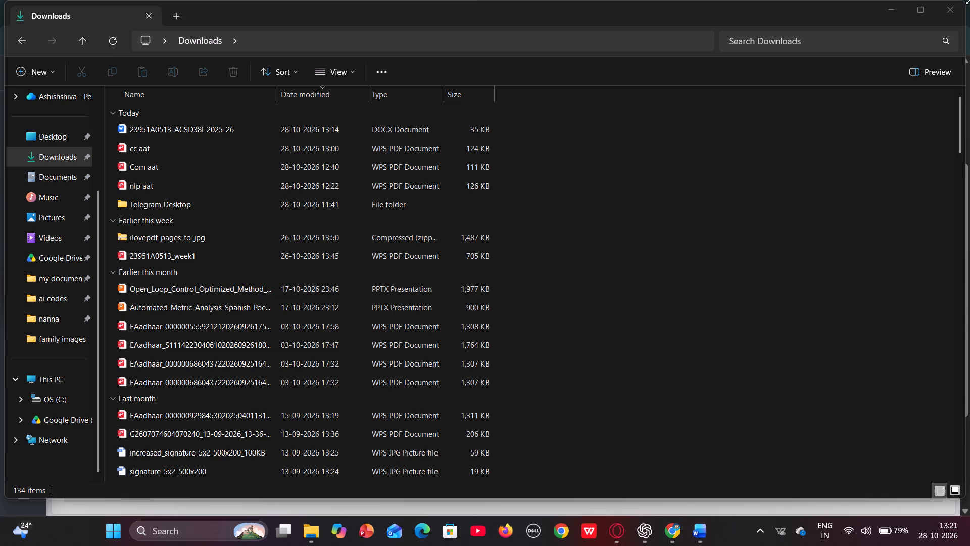
Look through the file list in the Downloads folder for the exported High Performance Computing PDF.
scroll(703, 256, down, 3)
scroll(703, 256, up, 4)
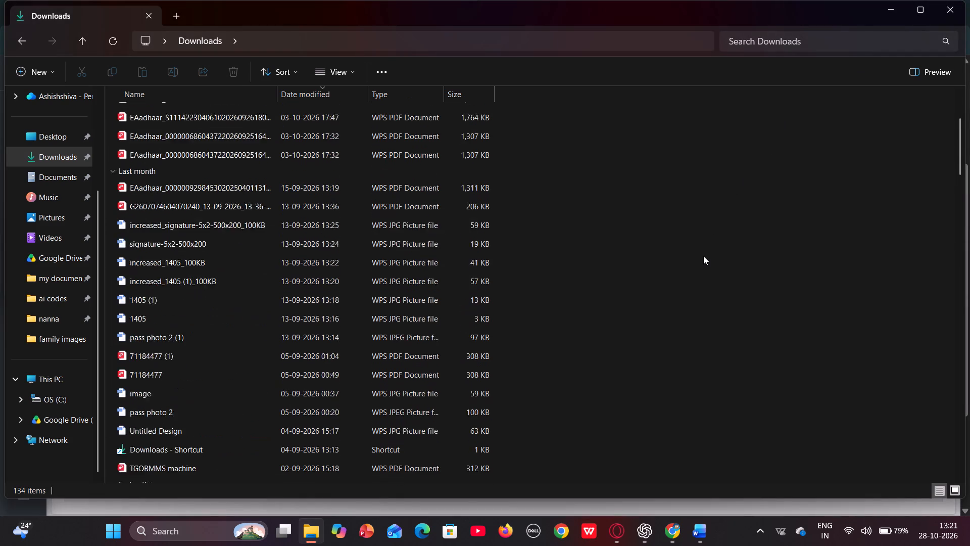
scroll(703, 256, up, 7)
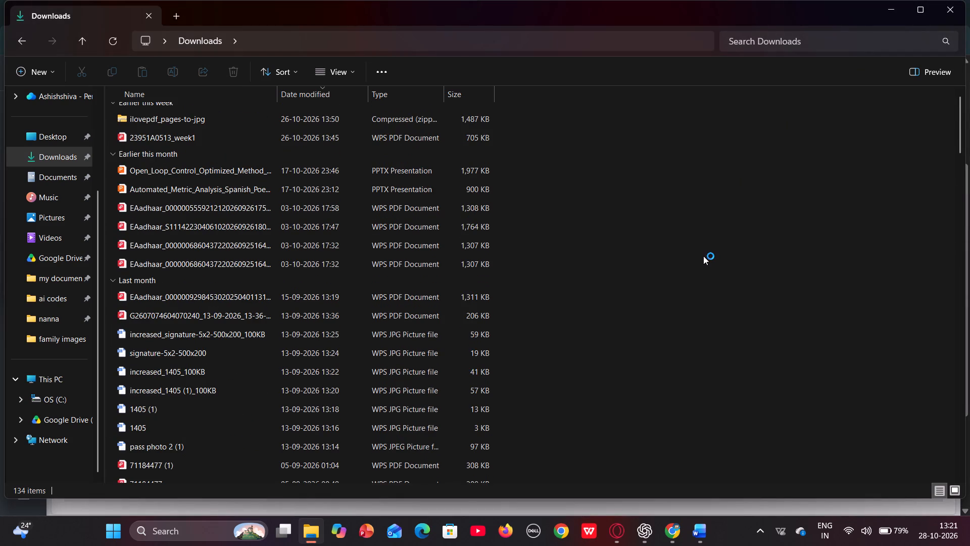
scroll(703, 256, down, 5)
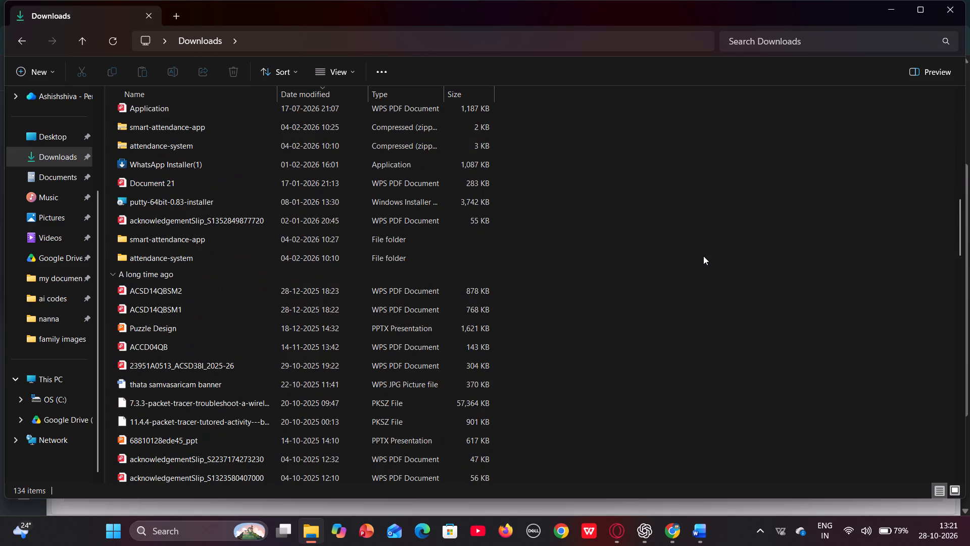
scroll(703, 256, up, 17)
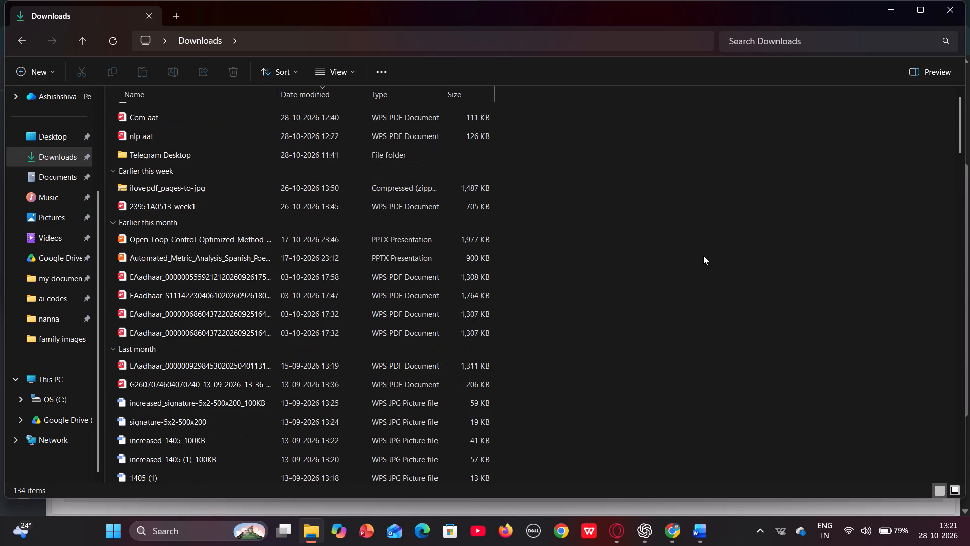
Search the Downloads folder for "hpc" and clear the search text.
click(858, 43)
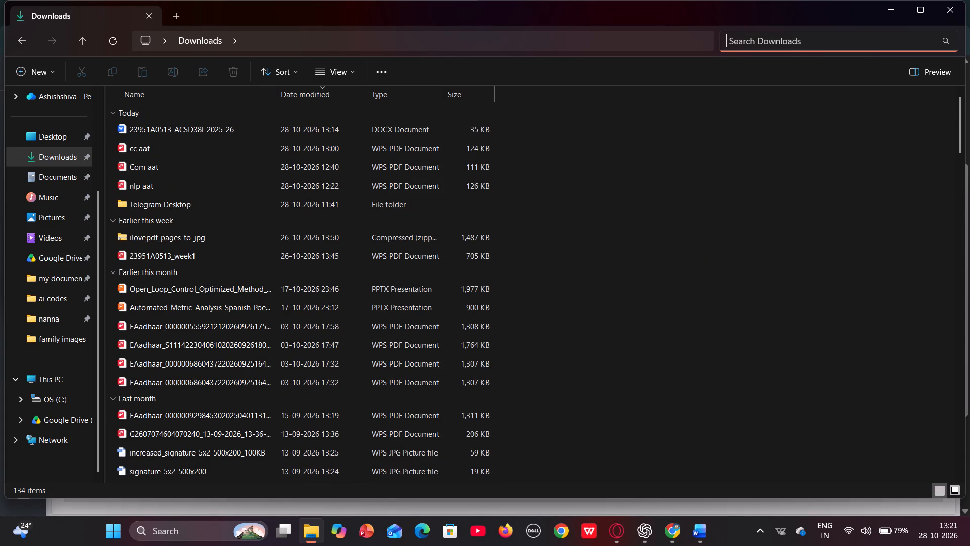
text(hp)
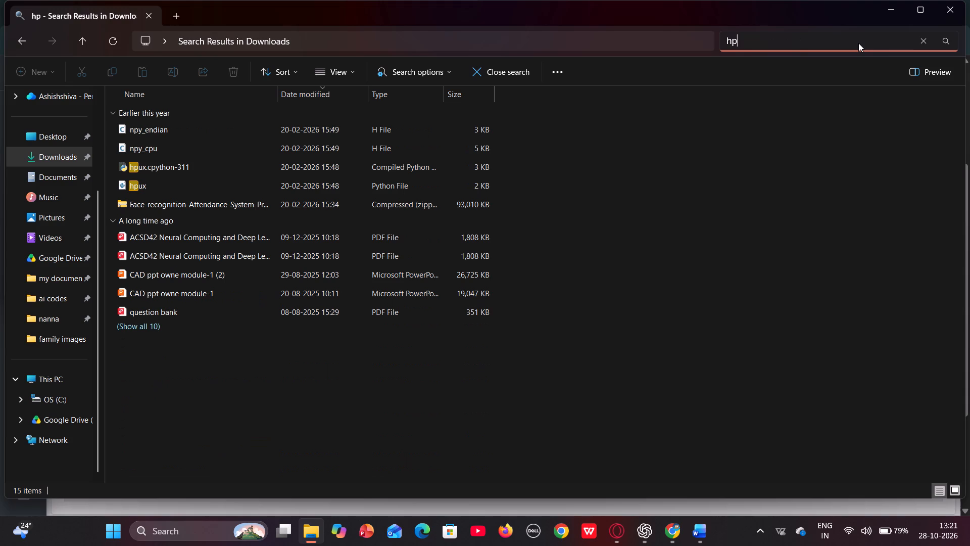
key(c)
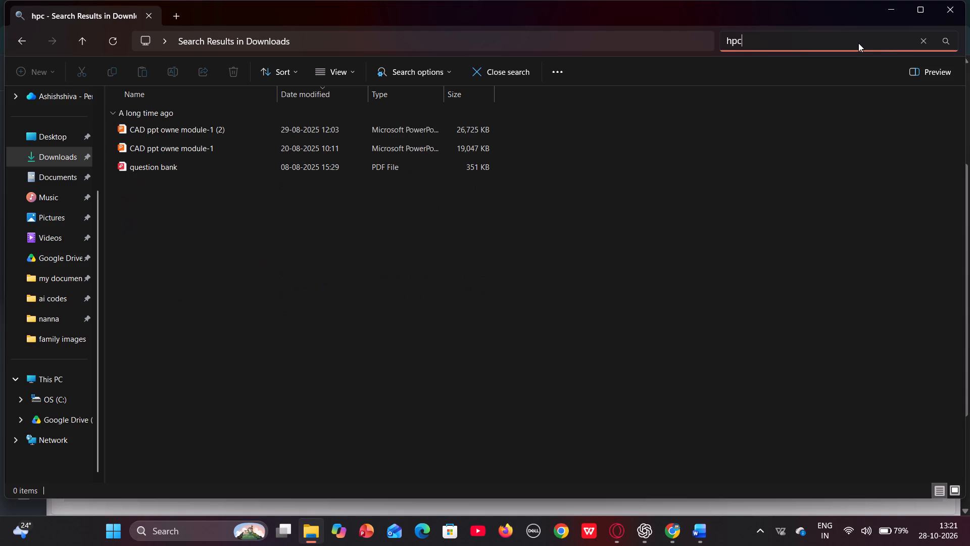
key(BackSpace)
key(BackSpace)
key(BackSpace)
key(BackSpace)
key(BackSpace)
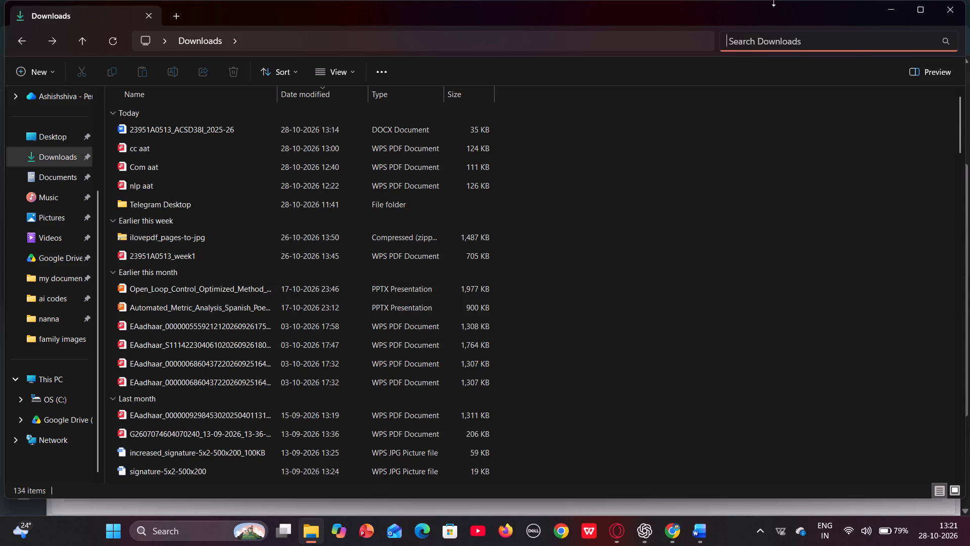
Reopen today's assignment DOCX from the Downloads folder as a read-only document in WPS Office.
click(462, 135)
double_click(462, 135)
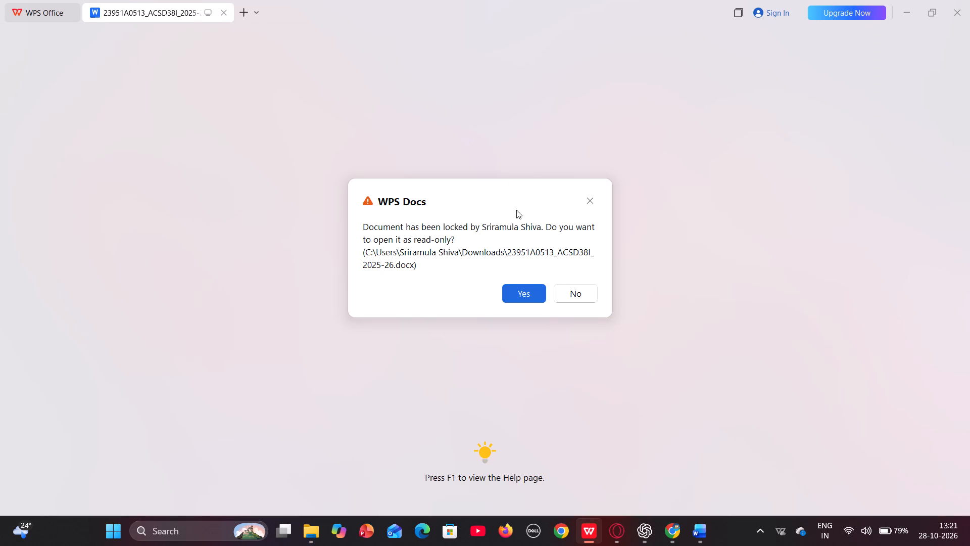
click(524, 286)
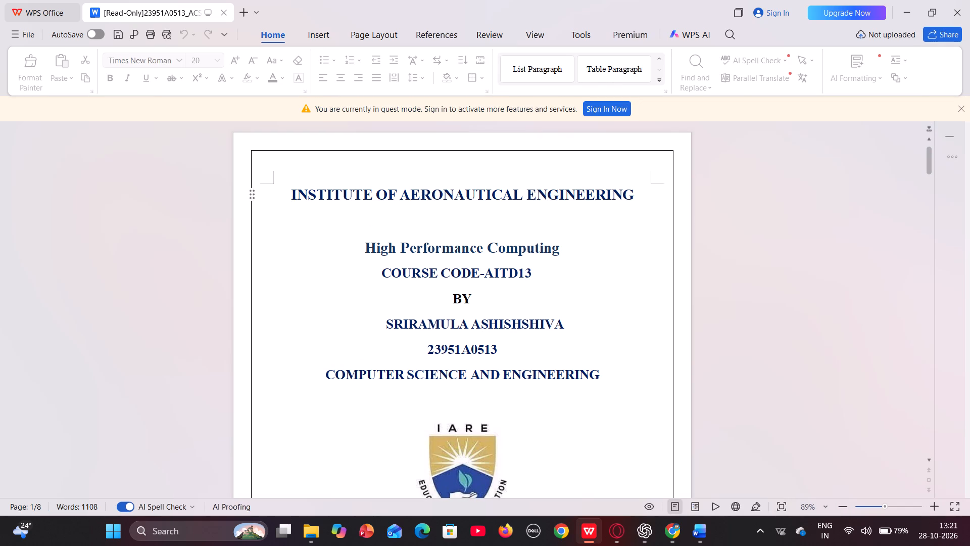
Review the pages of the High Performance Computing assignment, from the cover page through the OpenMP answers.
scroll(221, 283, down, 8)
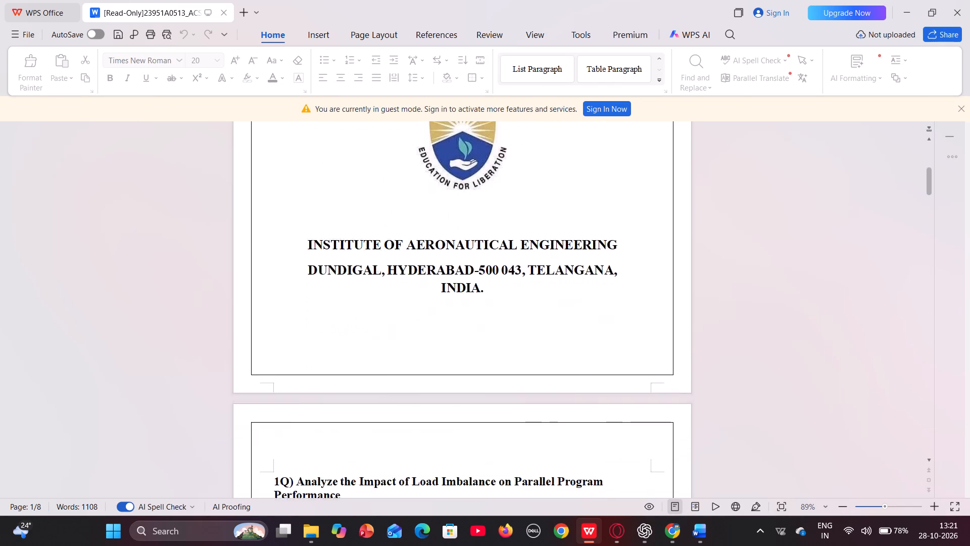
scroll(221, 283, down, 15)
scroll(221, 283, up, 15)
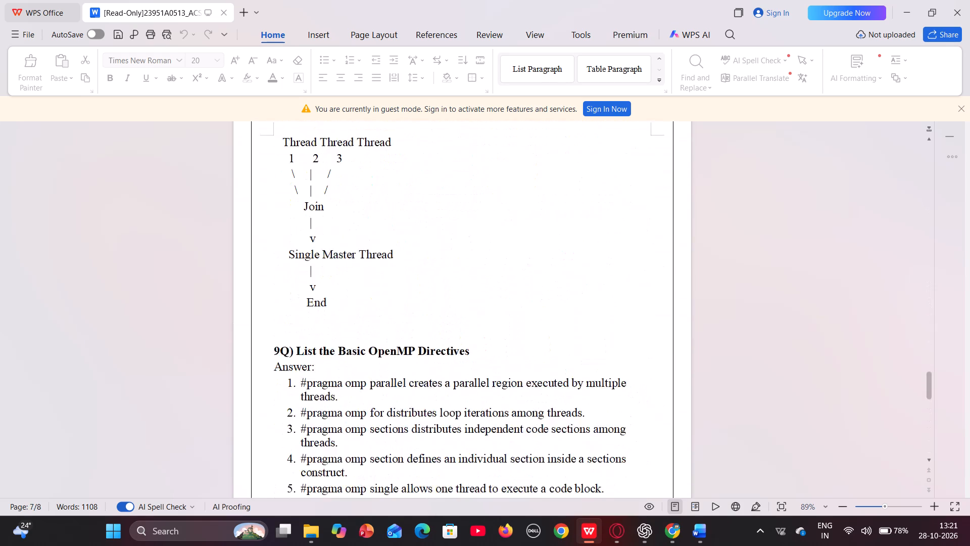
scroll(221, 283, up, 3)
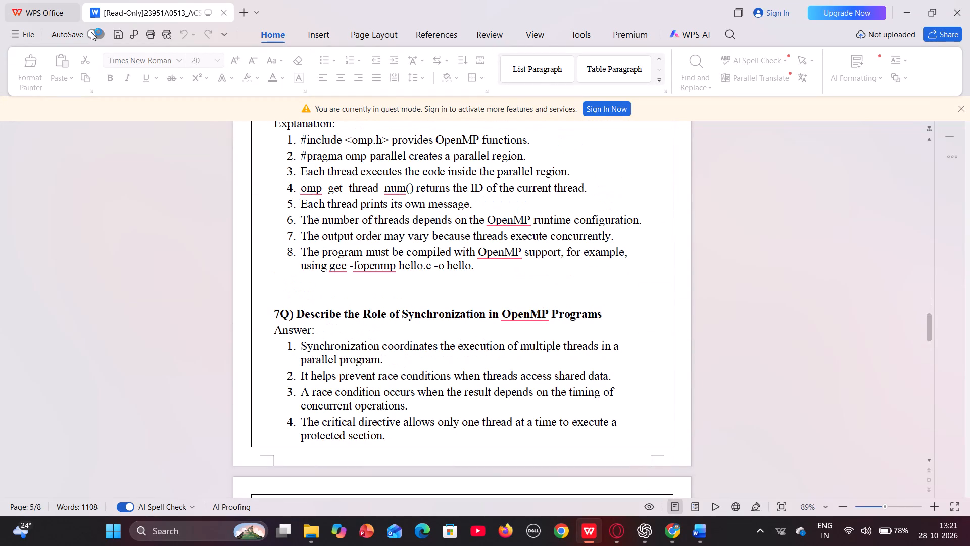
Start saving a copy of the read-only assignment under the name hpc in PDF format.
click(115, 36)
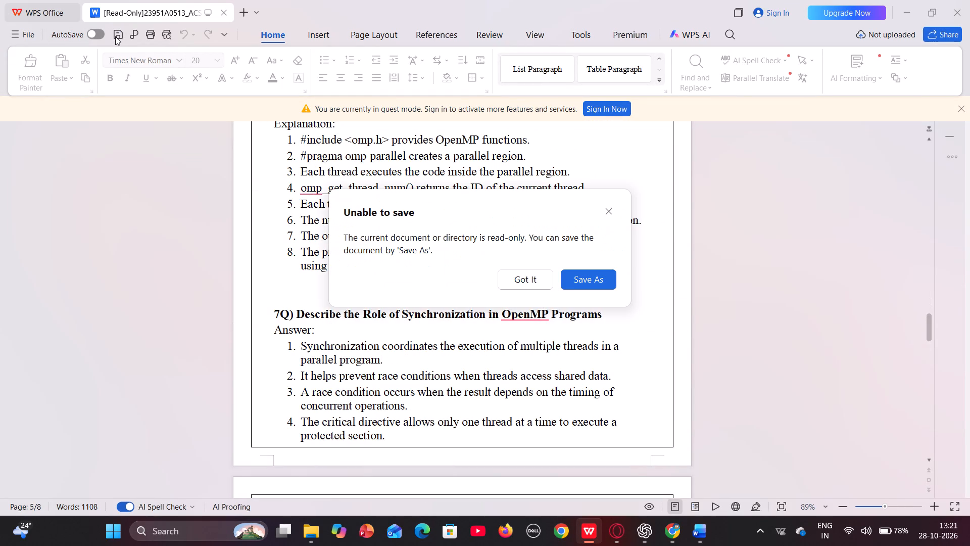
click(592, 280)
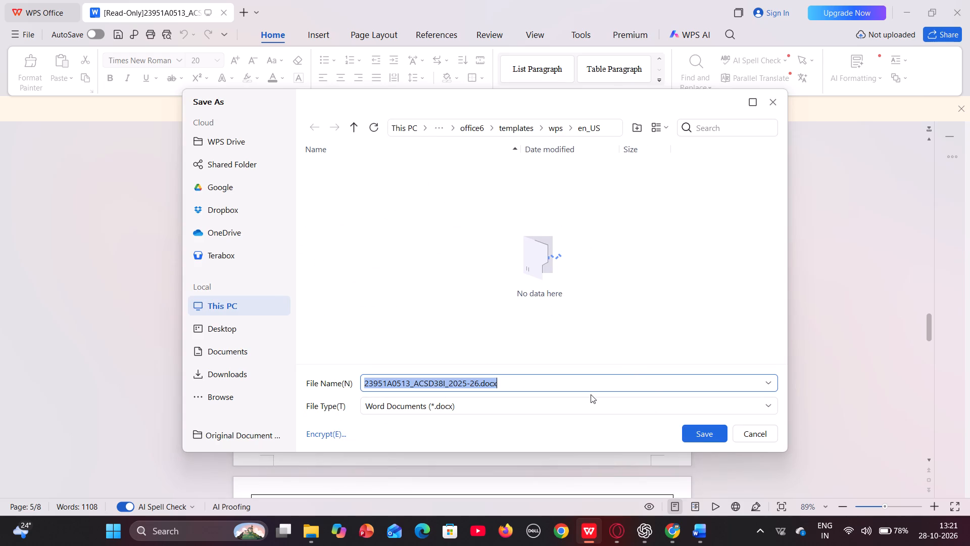
key(BackSpace)
text(hpc)
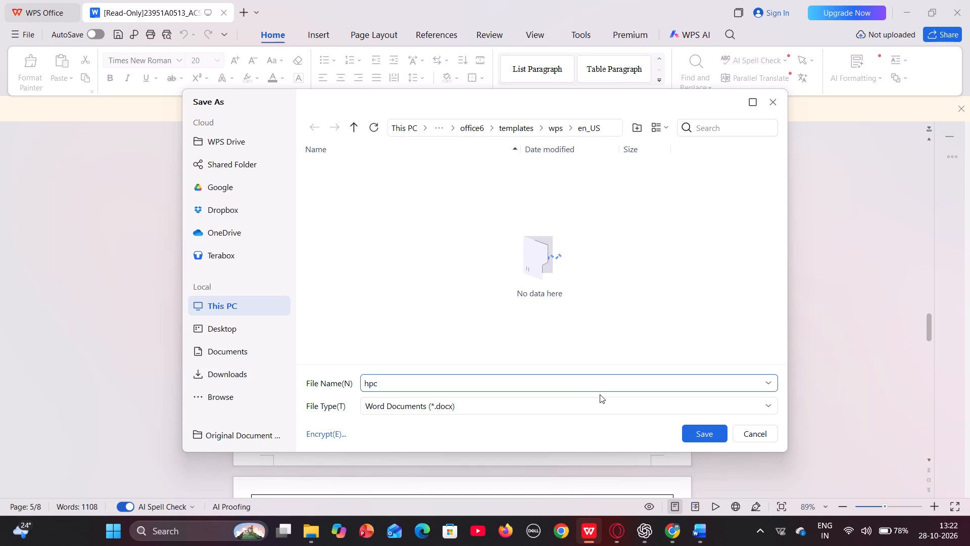
click(560, 395)
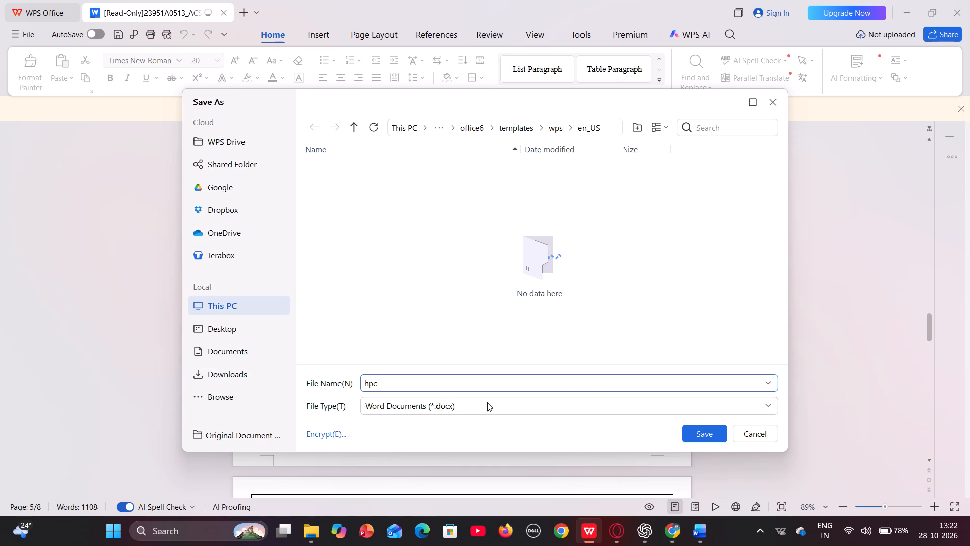
click(484, 402)
scroll(443, 359, down, 4)
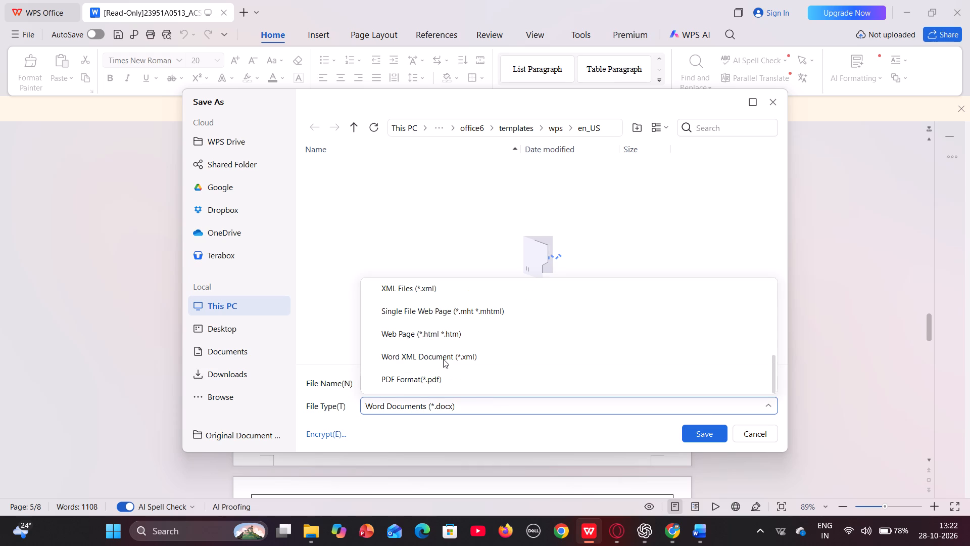
click(419, 378)
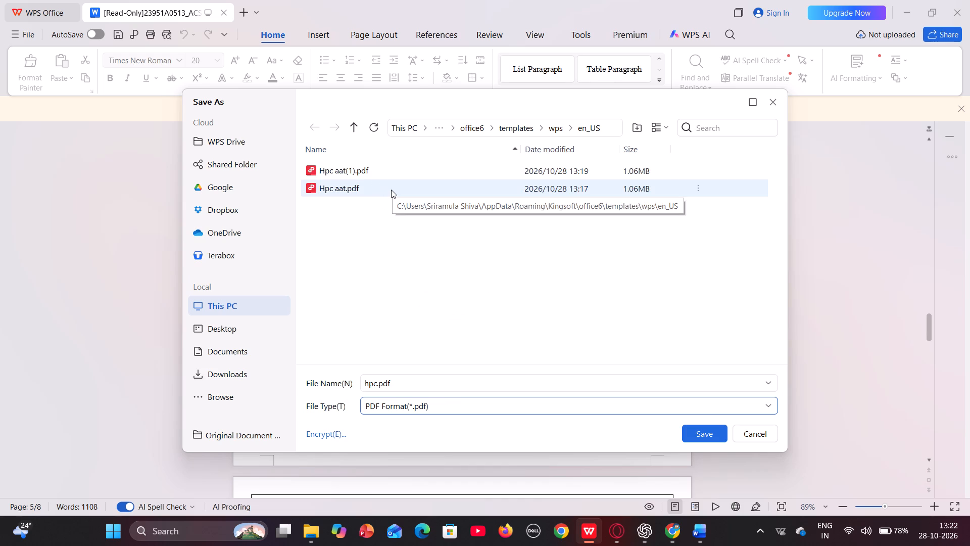
Select the existing Hpc aat.pdf in the save location to reuse its file name, and show its file options.
click(391, 190)
right_click(391, 190)
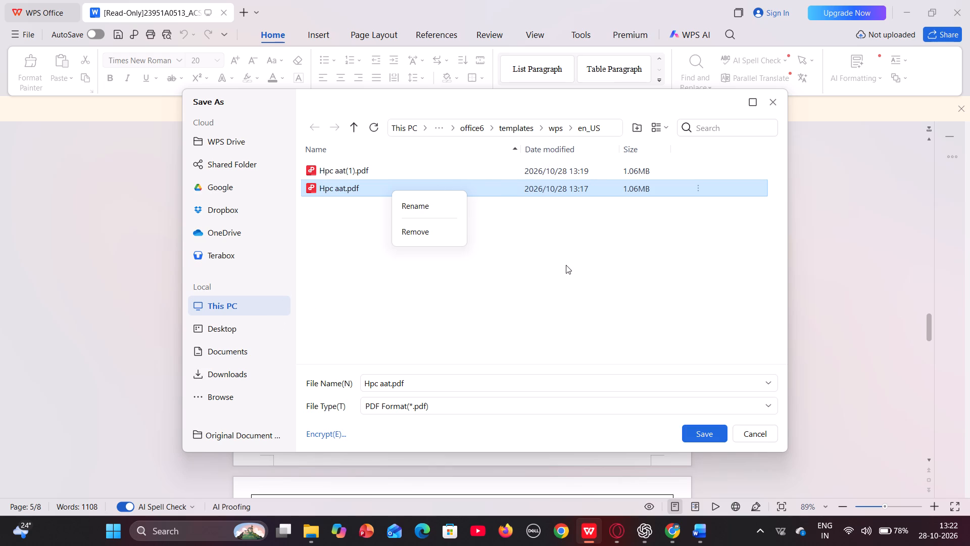
Switch to File Explorer and look through the top-level folders of the C: drive for the exported PDF's location.
click(313, 531)
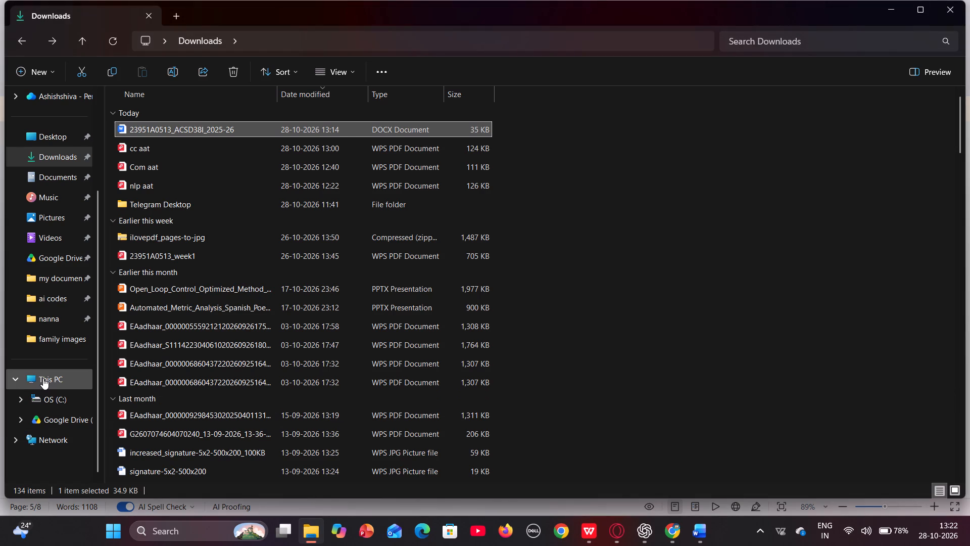
click(43, 378)
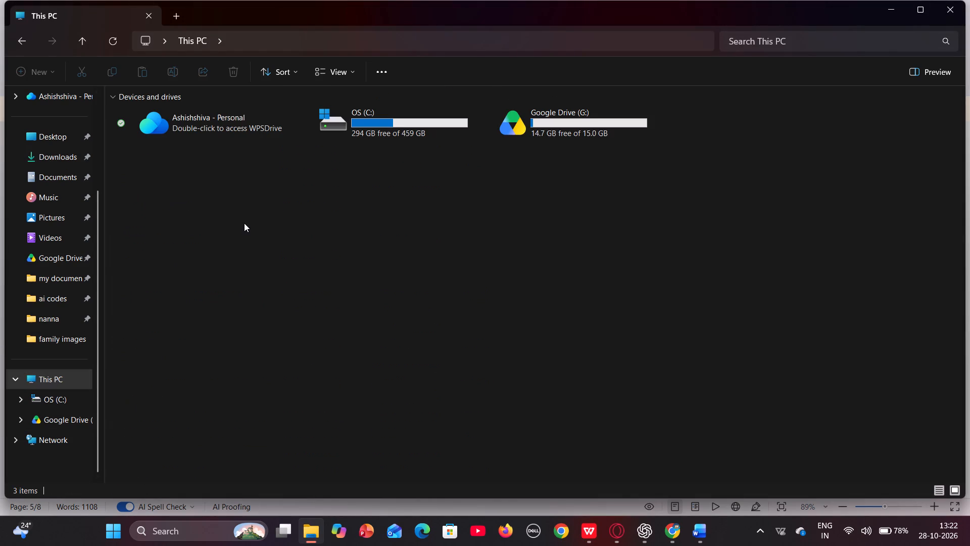
click(418, 129)
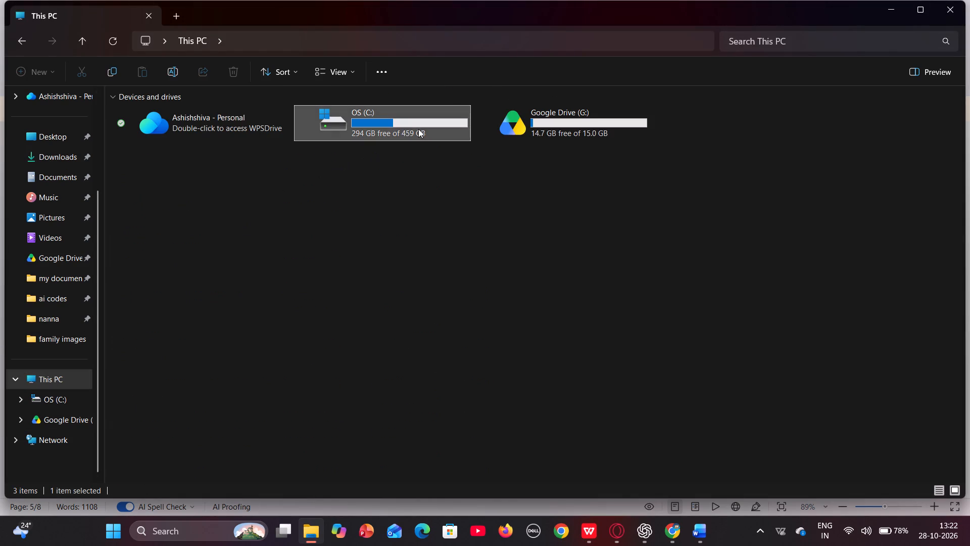
double_click(418, 129)
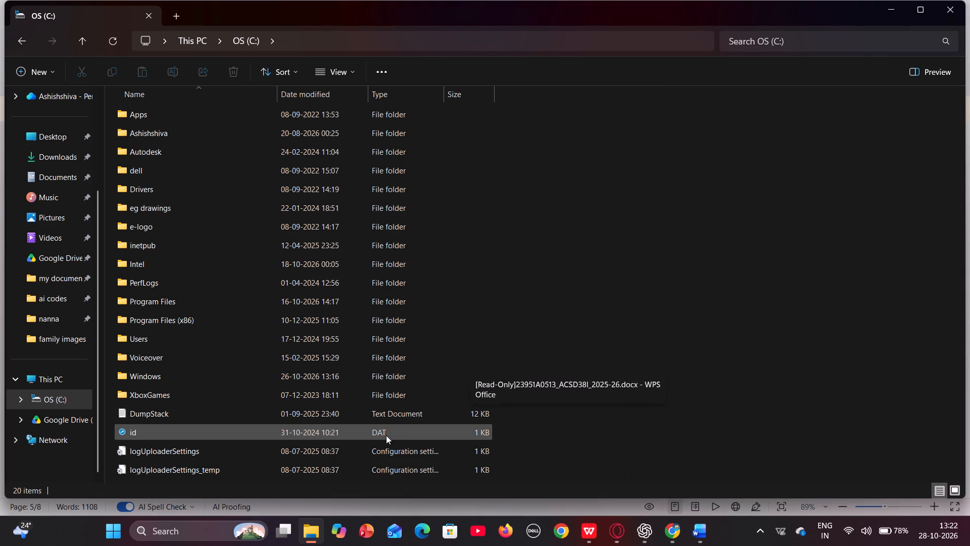
scroll(303, 380, down, 1)
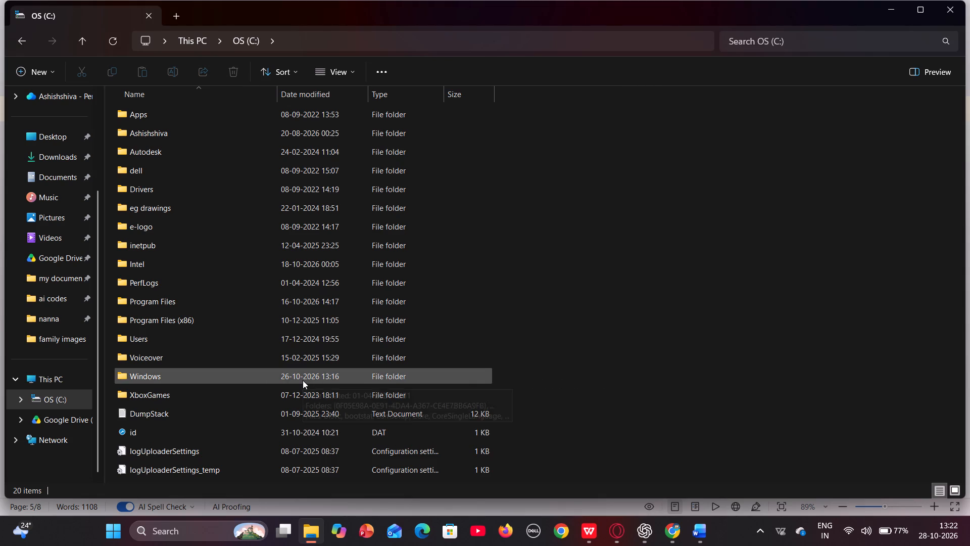
scroll(303, 380, down, 1)
scroll(215, 373, up, 1)
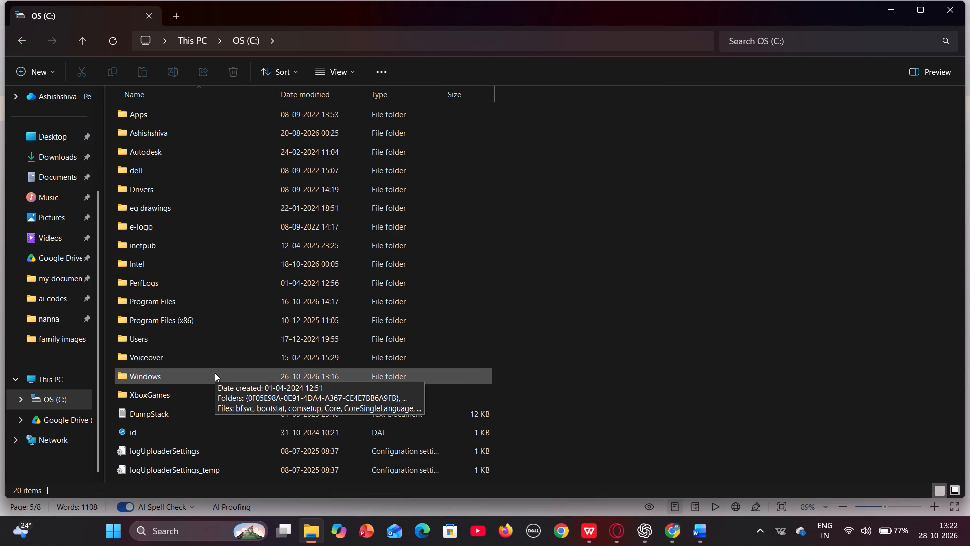
scroll(215, 373, up, 1)
scroll(221, 237, up, 3)
scroll(221, 237, down, 2)
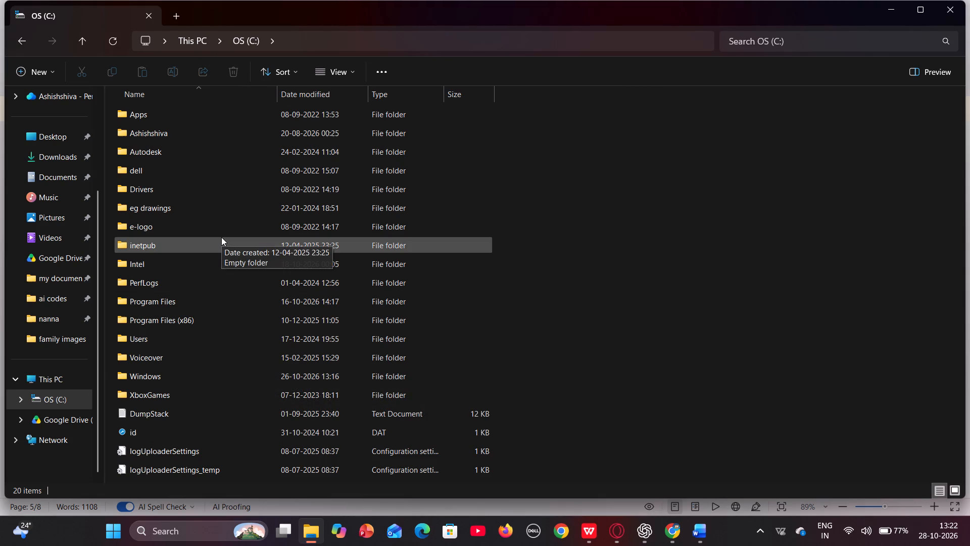
scroll(221, 237, up, 3)
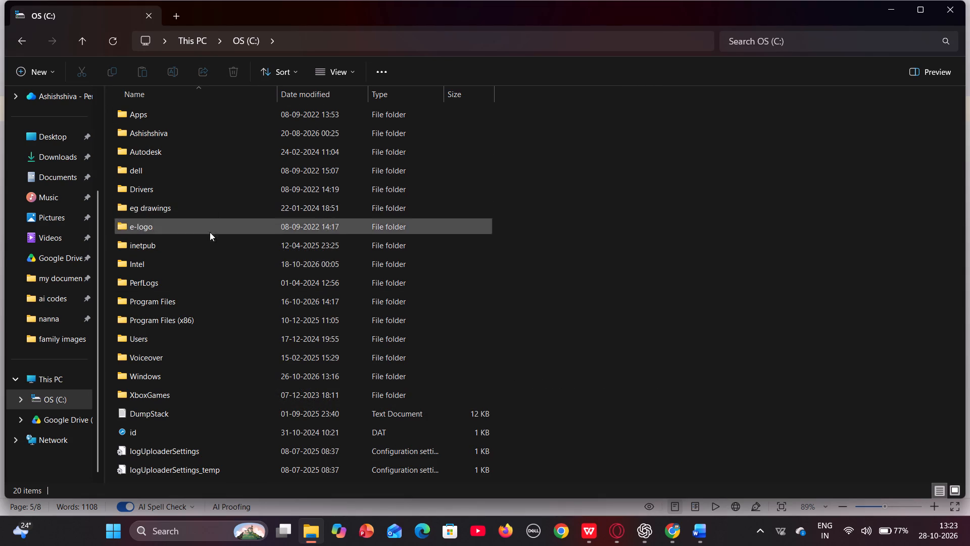
scroll(188, 422, down, 4)
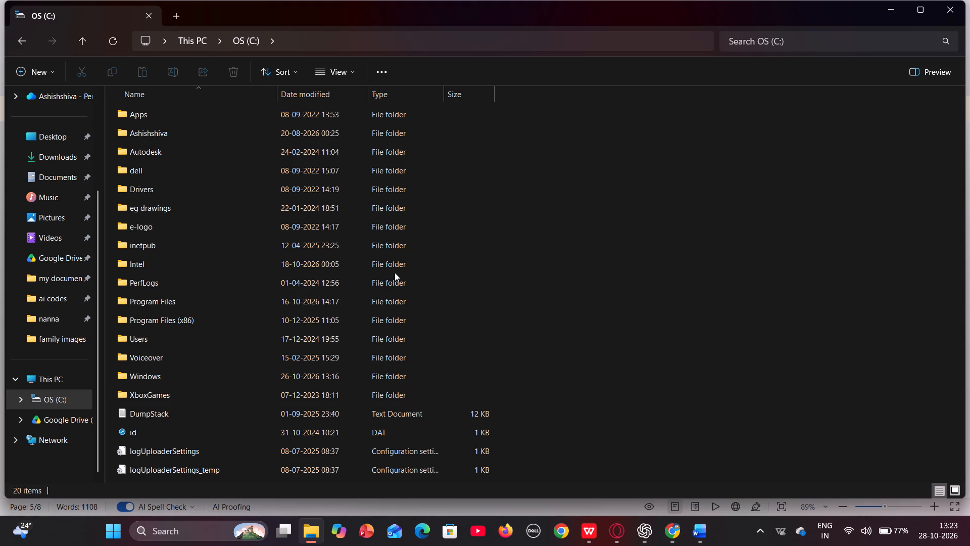
Search the C: drive for "office" and clear the search text.
click(792, 47)
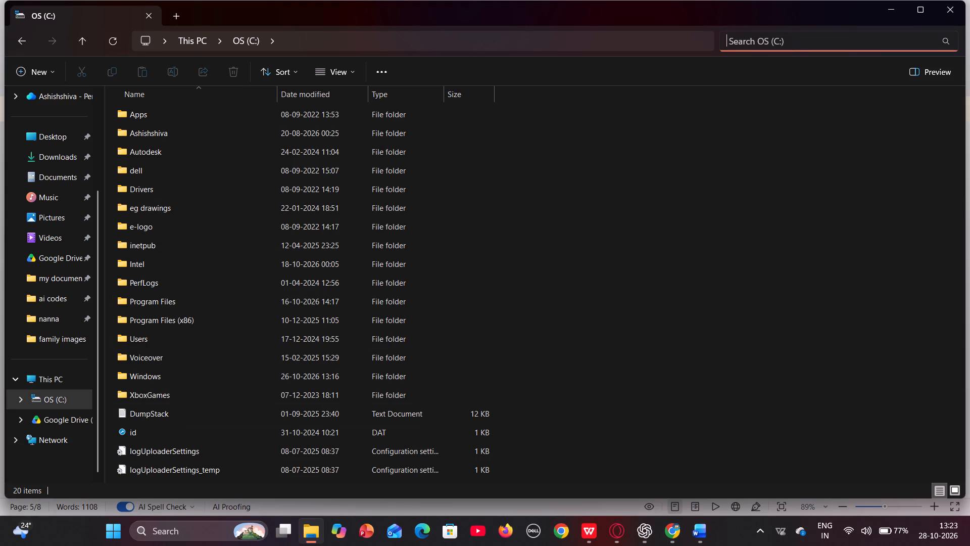
text(off)
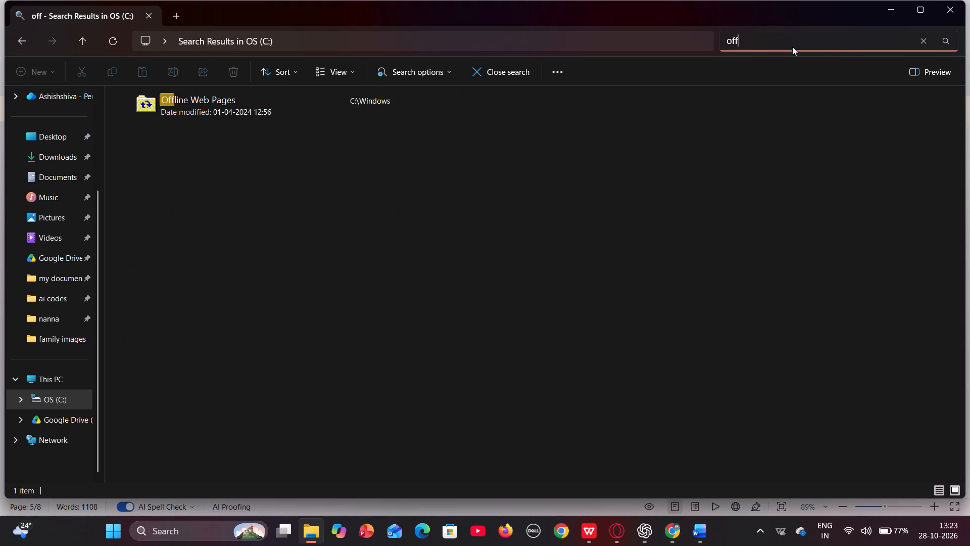
key(i)
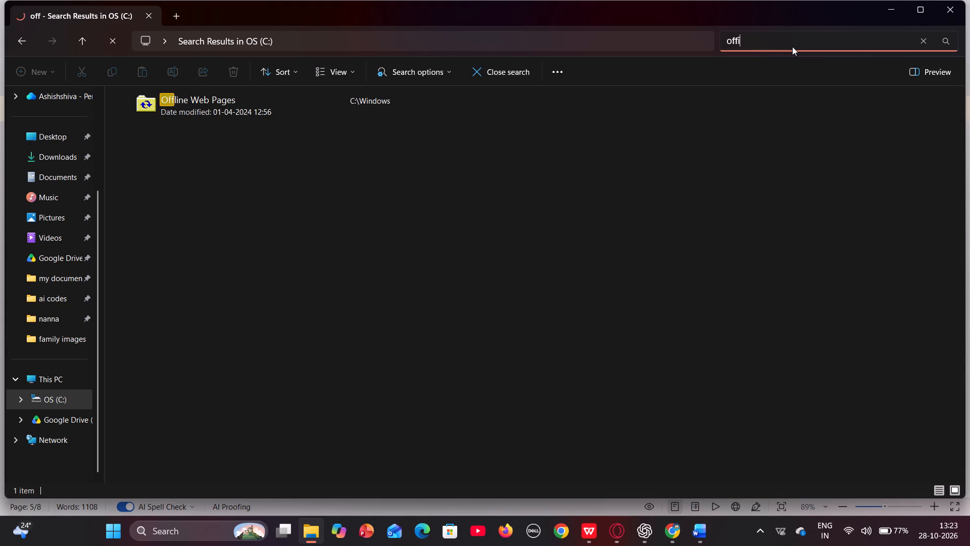
text(ce)
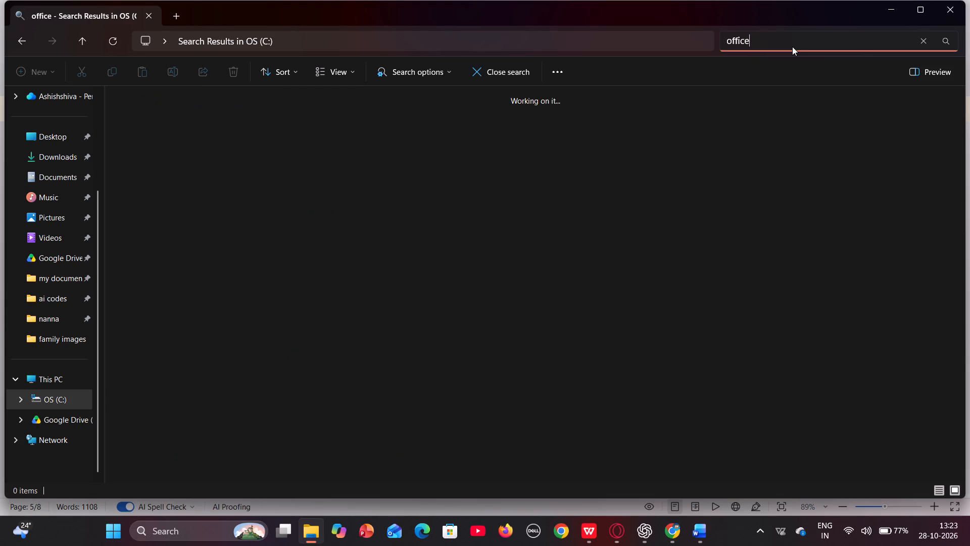
key(BackSpace)
key(BackSpace)
key(BackSpace)
key(BackSpace)
key(BackSpace)
key(BackSpace)
key(BackSpace)
key(BackSpace)
key(BackSpace)
key(BackSpace)
key(BackSpace)
key(BackSpace)
key(BackSpace)
key(BackSpace)
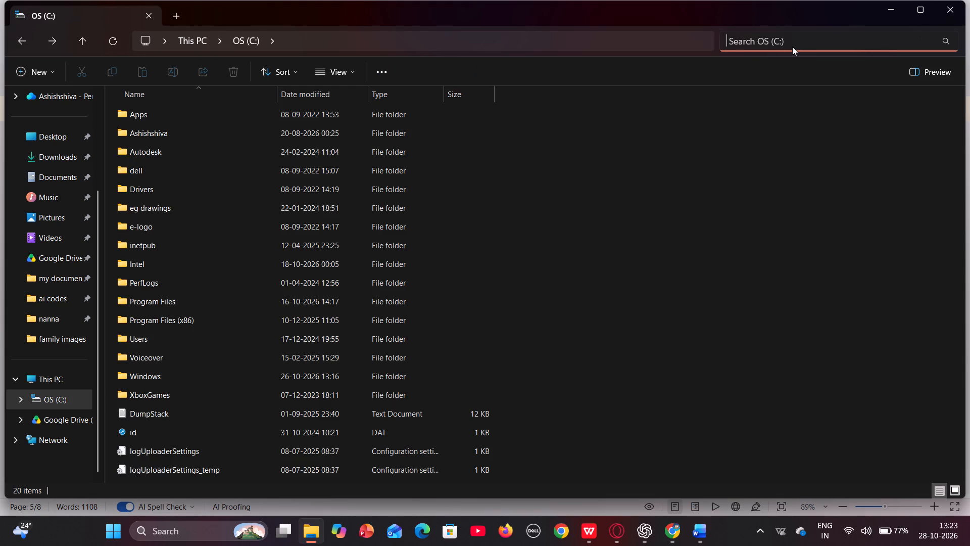
Search the C: drive for "temp" and clear the search text.
text(te)
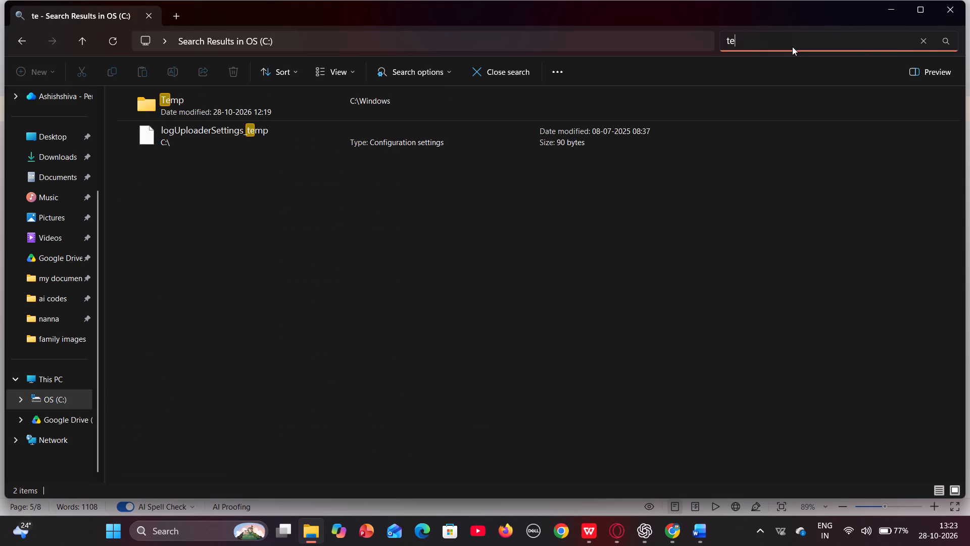
text(mp)
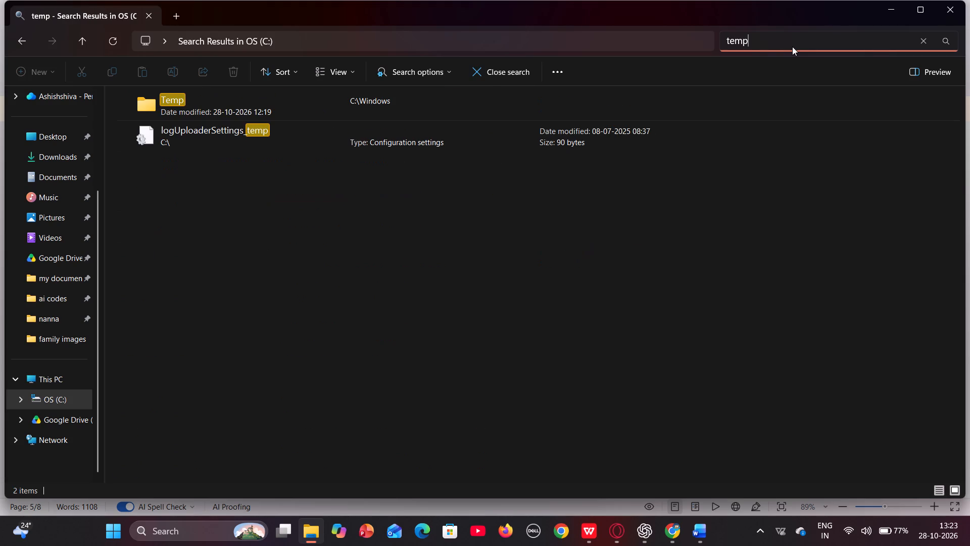
key(BackSpace)
key(BackSpace)
key(BackSpace)
key(BackSpace)
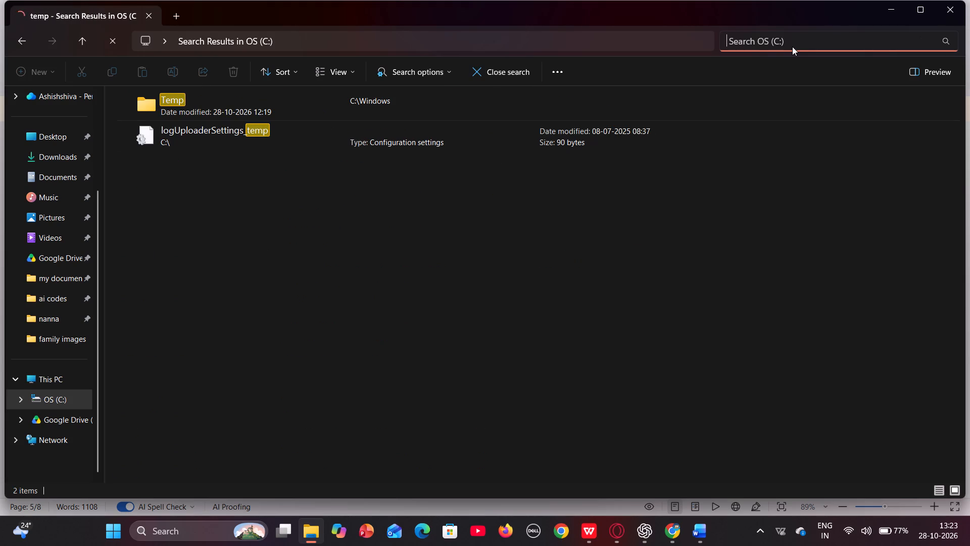
key(BackSpace)
key(BackSpace)
key(BackSpace)
key(BackSpace)
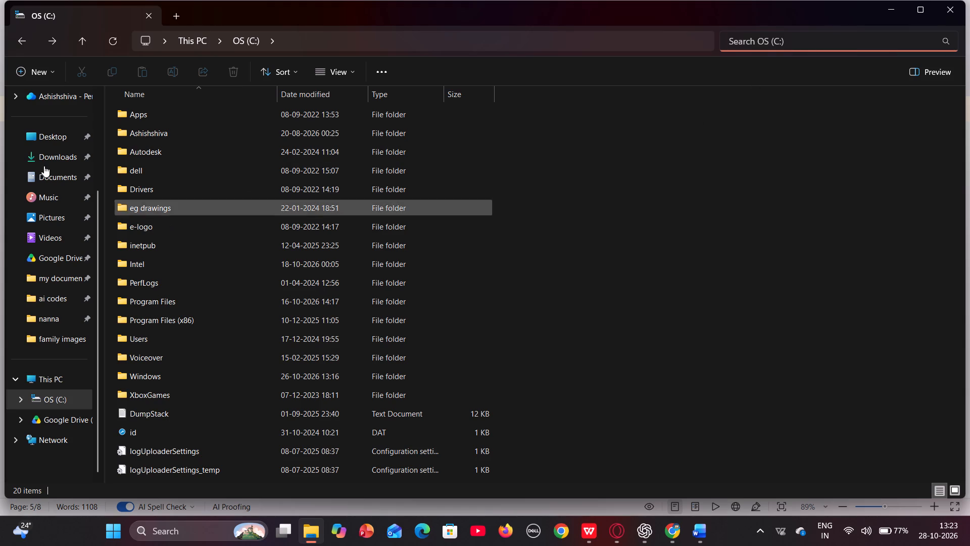
Check the Downloads folder once more and close File Explorer.
click(51, 149)
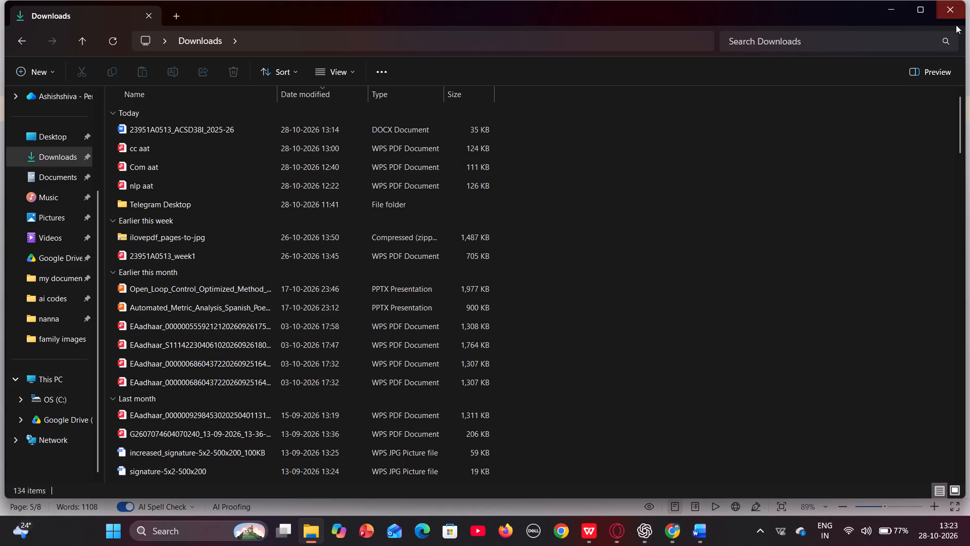
click(953, 1)
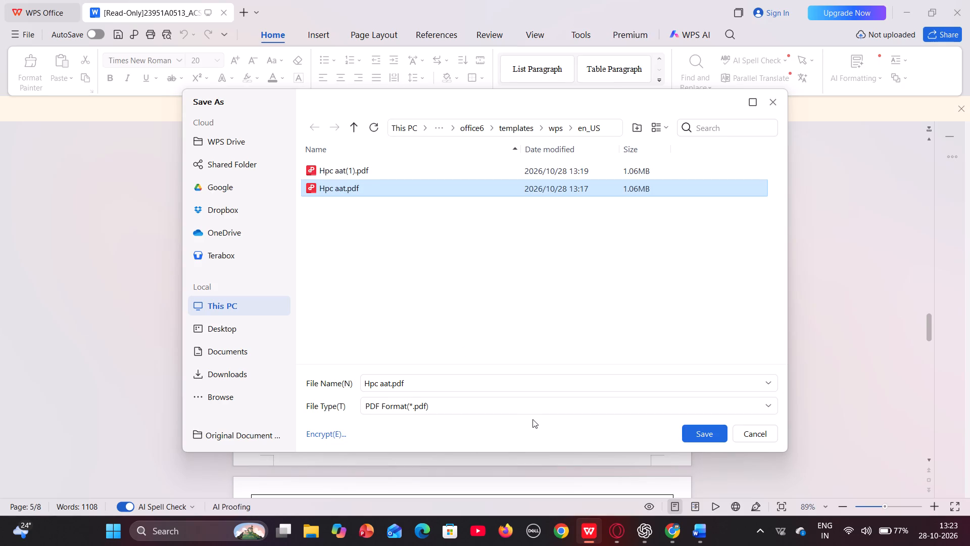
Export the assignment to the Downloads folder as Hpc aat.pdf in PDF format.
click(595, 533)
click(424, 407)
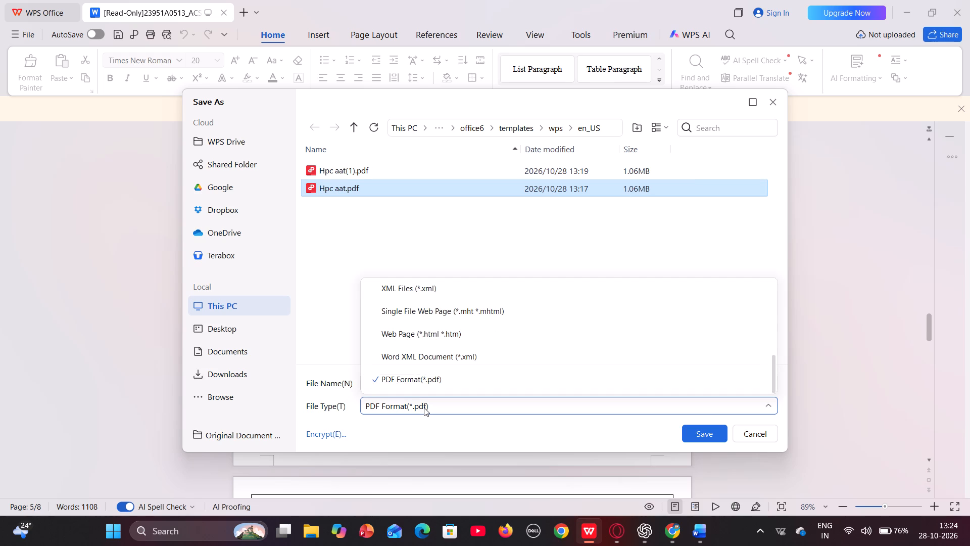
click(422, 384)
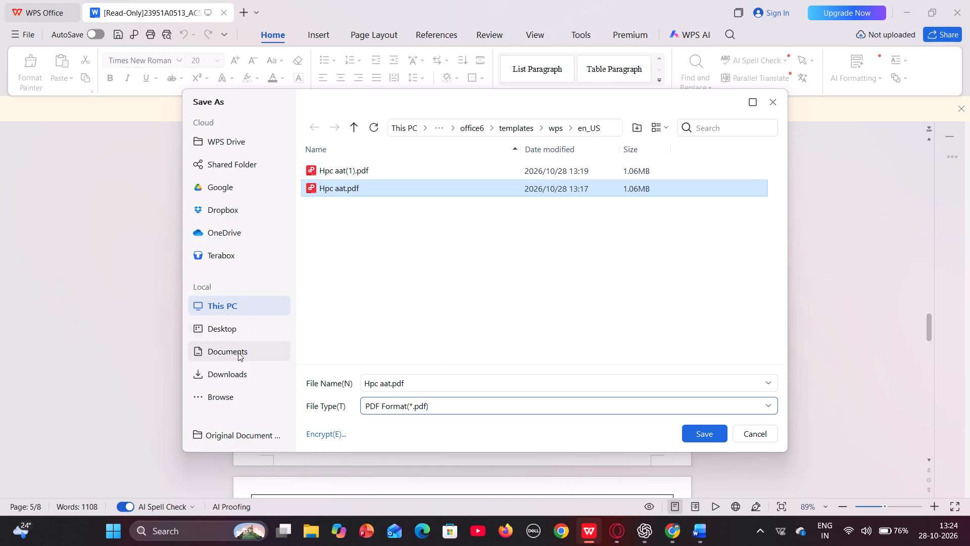
click(232, 372)
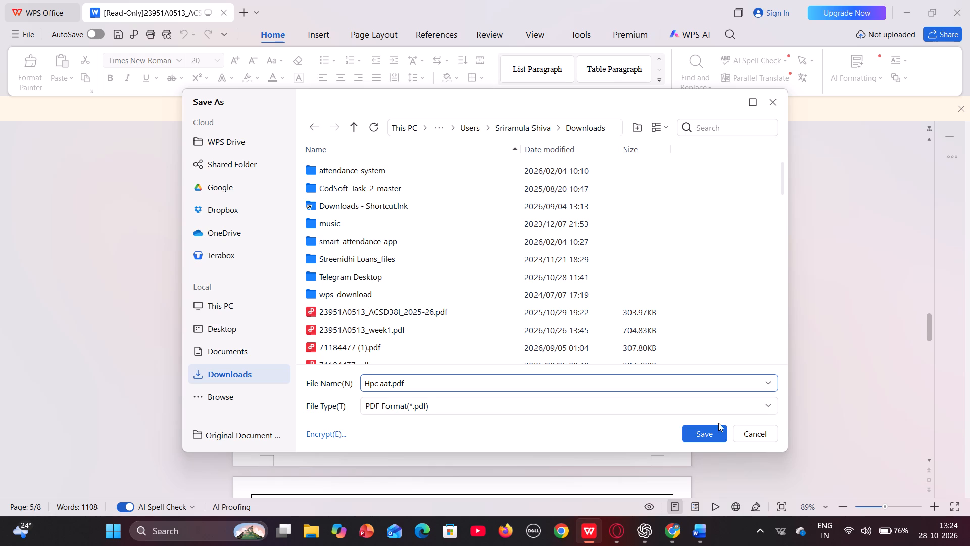
click(712, 435)
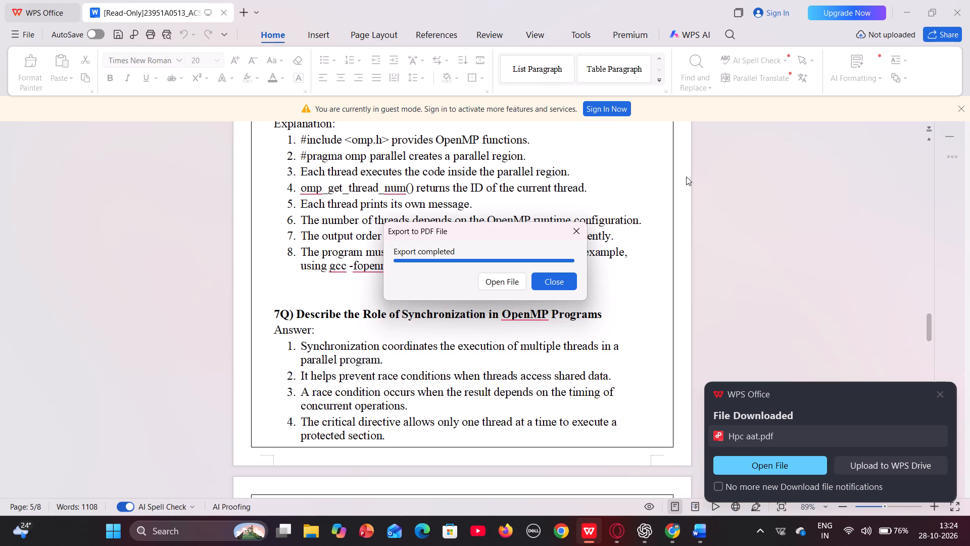
Open the exported Hpc aat.pdf to check its cover page, and close WPS Office.
click(503, 282)
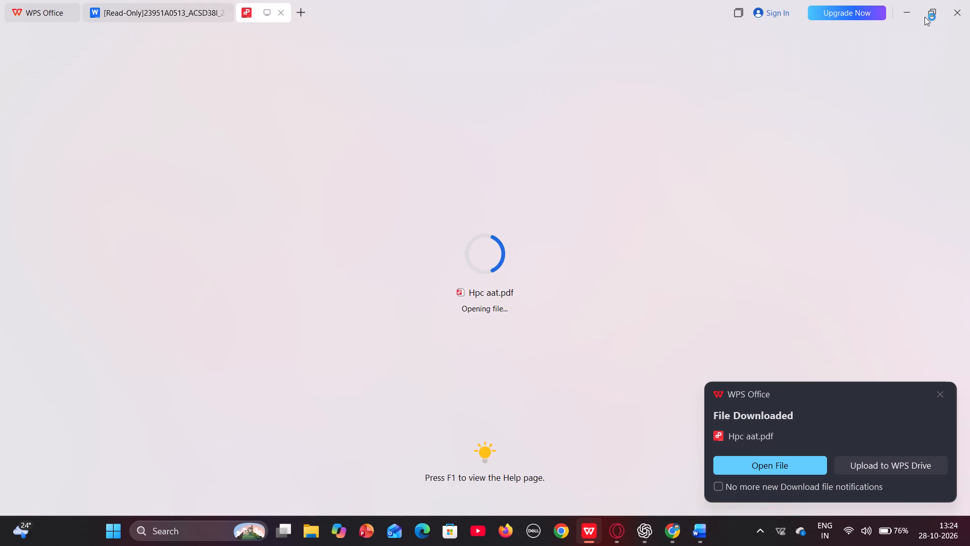
click(967, 0)
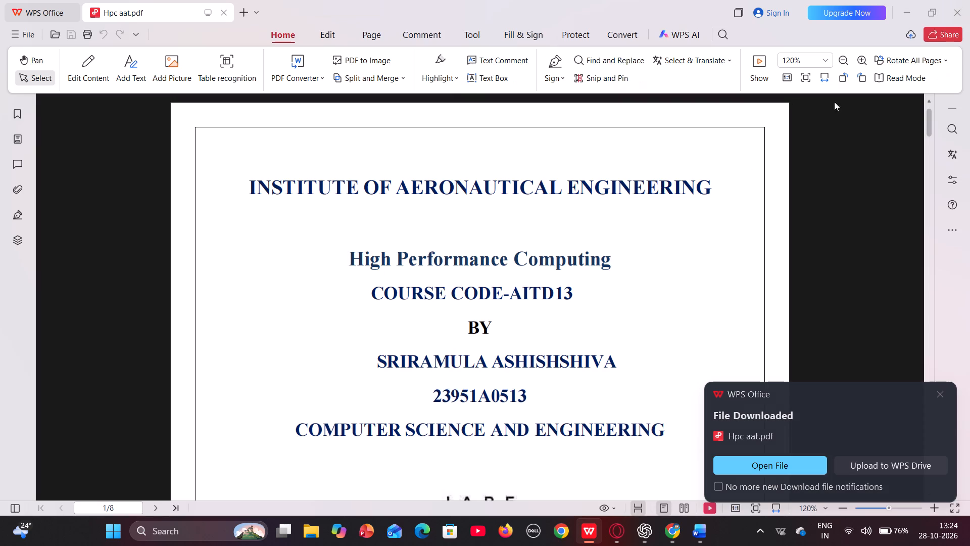
click(955, 7)
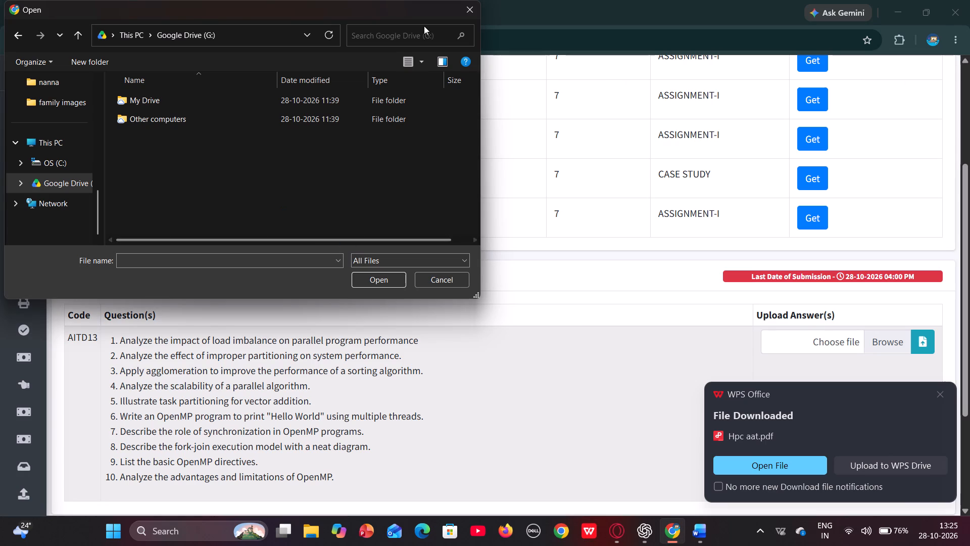
Close the file picker and review the AITD13 question section and the upload notes below it.
click(472, 14)
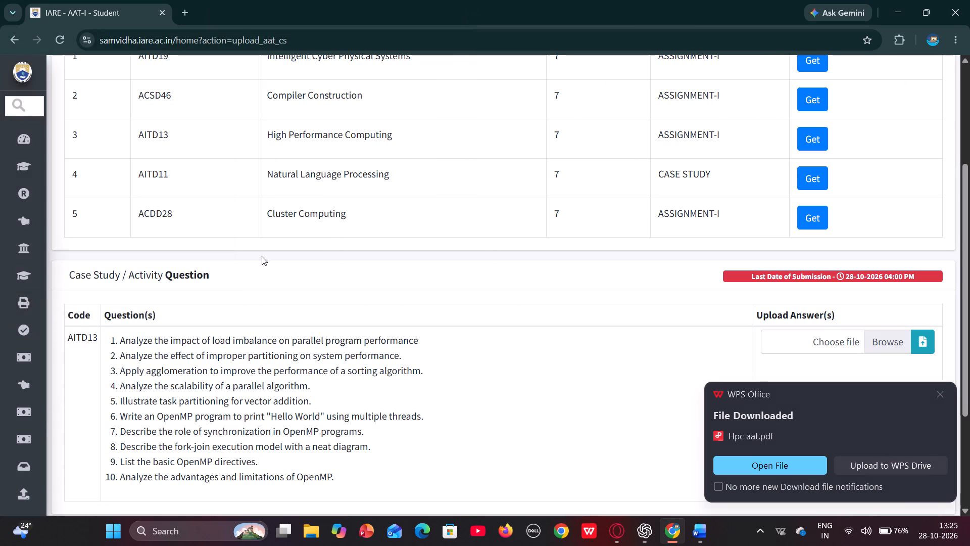
scroll(277, 364, down, 1)
scroll(150, 299, down, 1)
scroll(150, 299, up, 1)
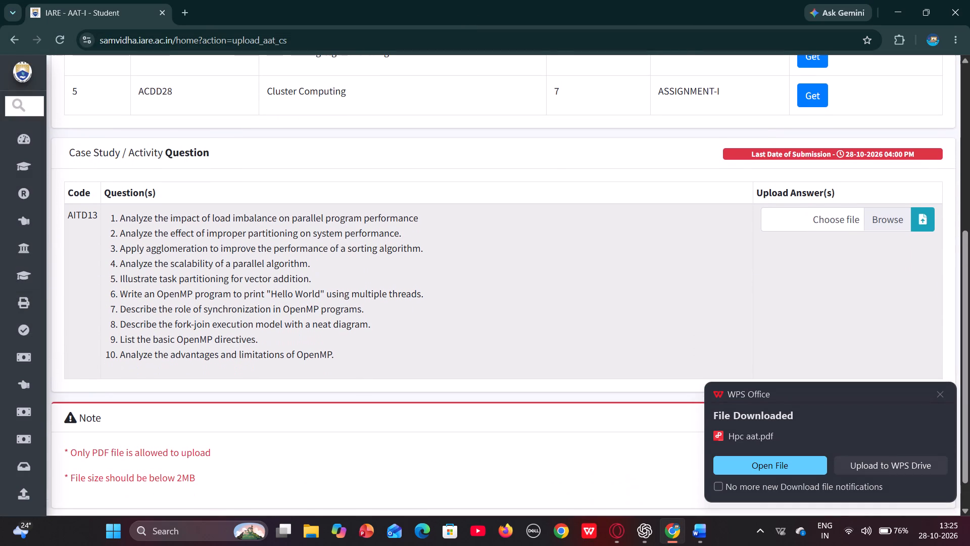
scroll(193, 303, down, 2)
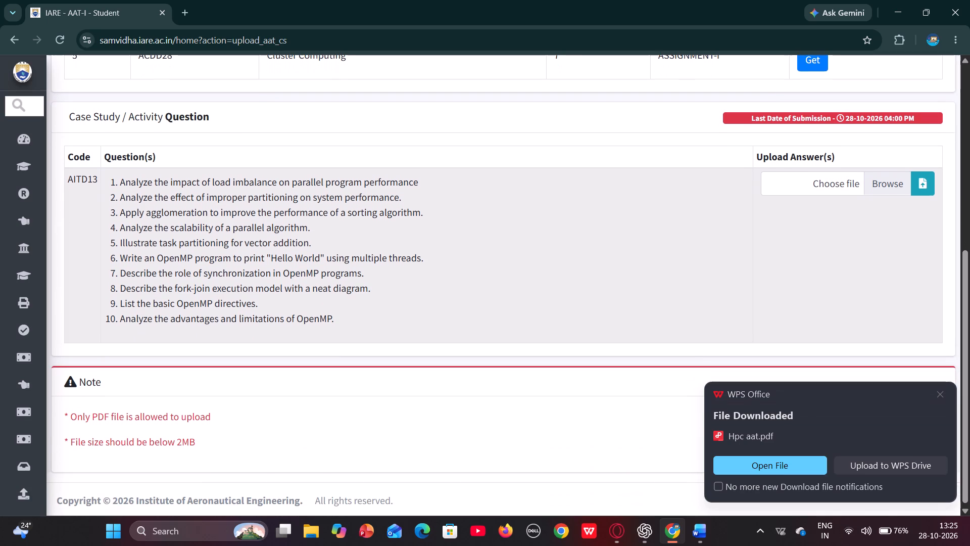
scroll(193, 303, down, 1)
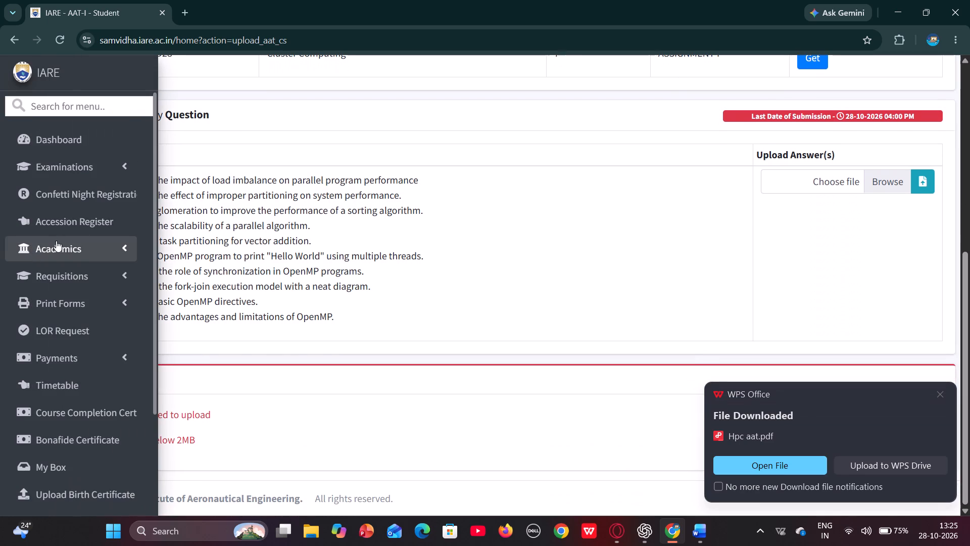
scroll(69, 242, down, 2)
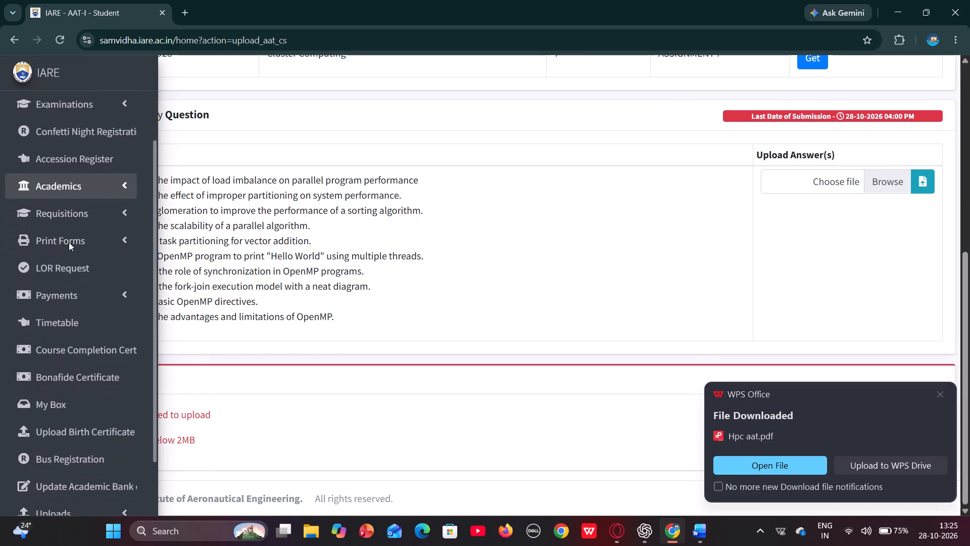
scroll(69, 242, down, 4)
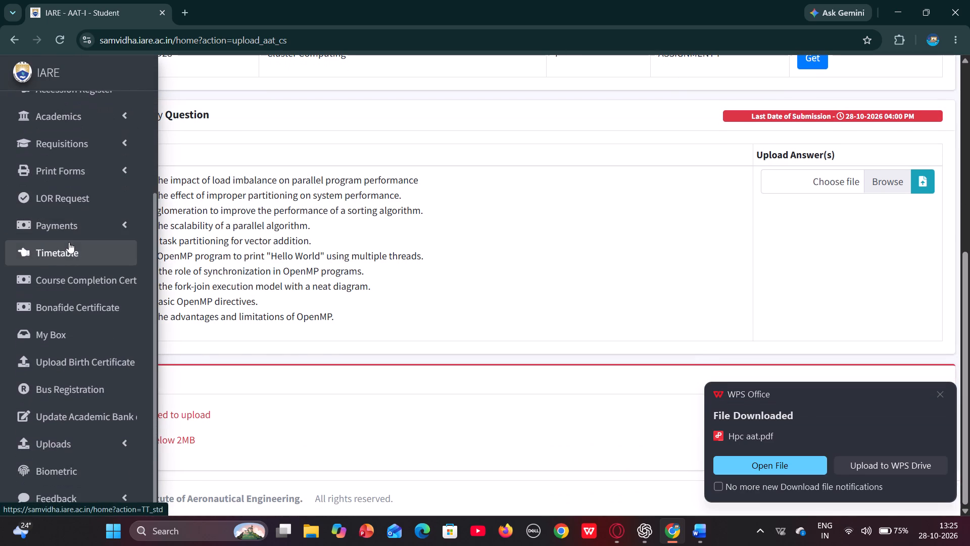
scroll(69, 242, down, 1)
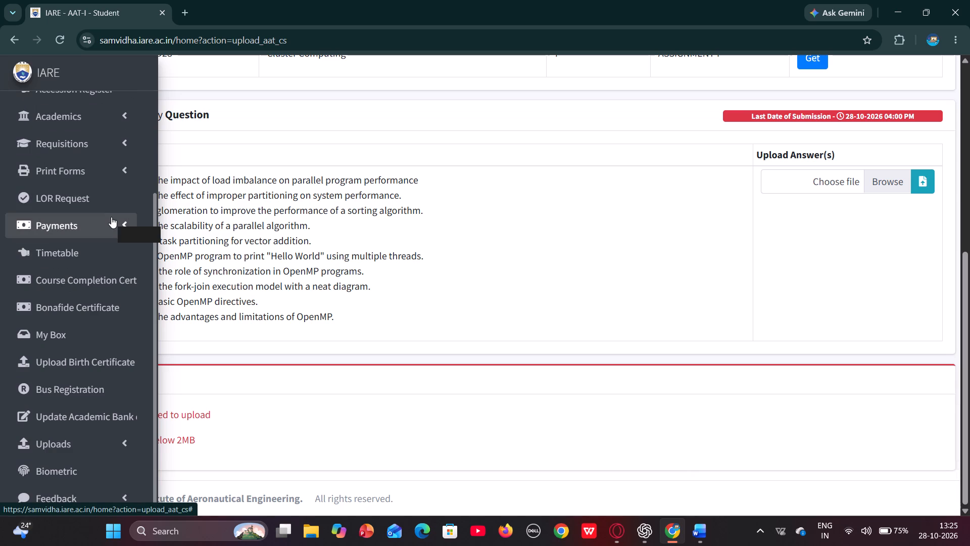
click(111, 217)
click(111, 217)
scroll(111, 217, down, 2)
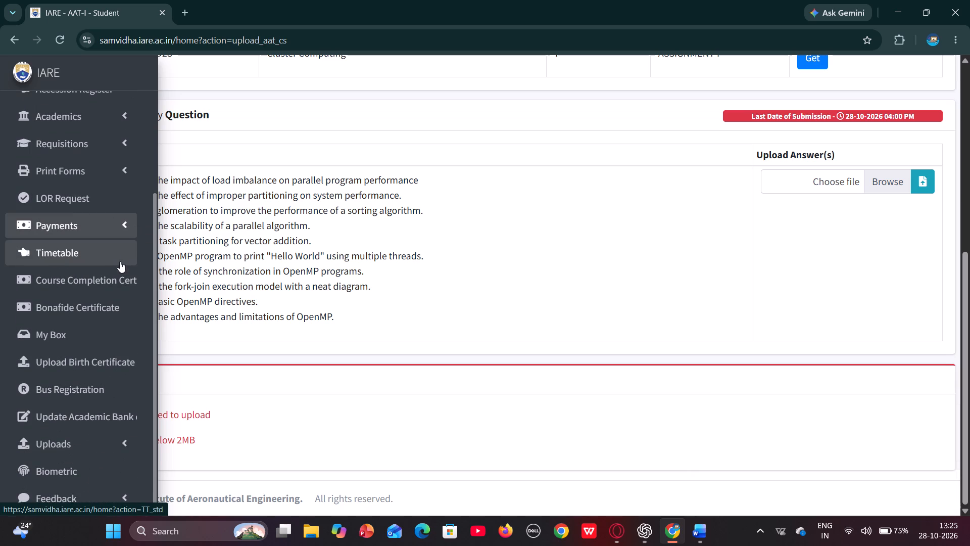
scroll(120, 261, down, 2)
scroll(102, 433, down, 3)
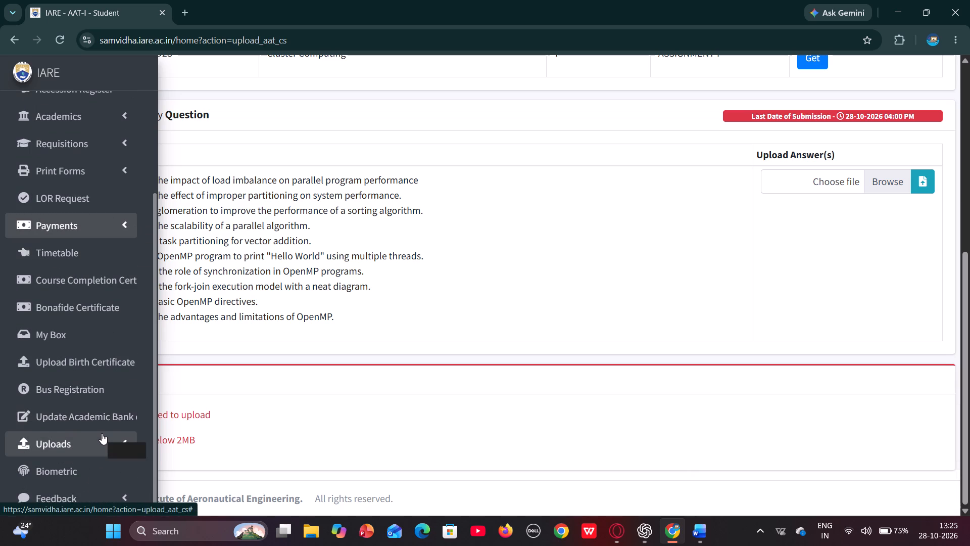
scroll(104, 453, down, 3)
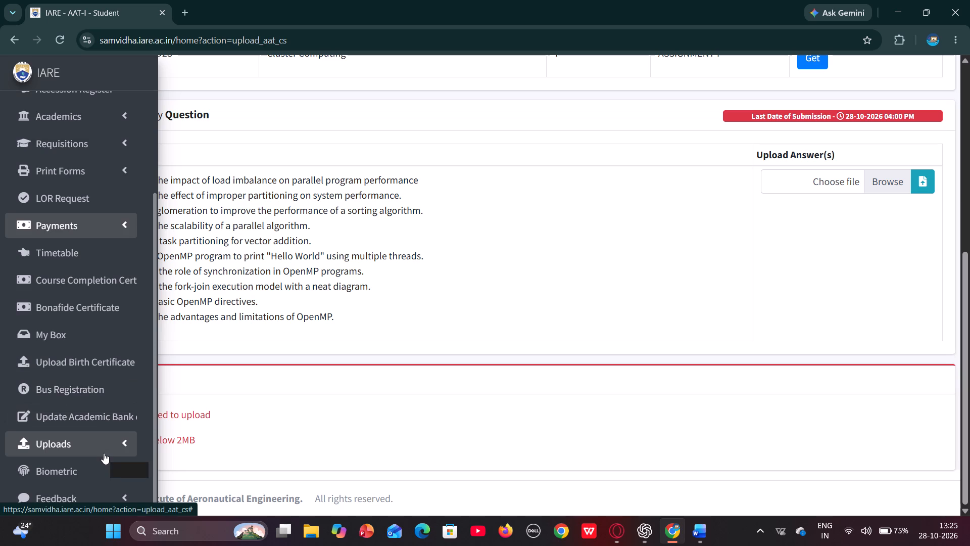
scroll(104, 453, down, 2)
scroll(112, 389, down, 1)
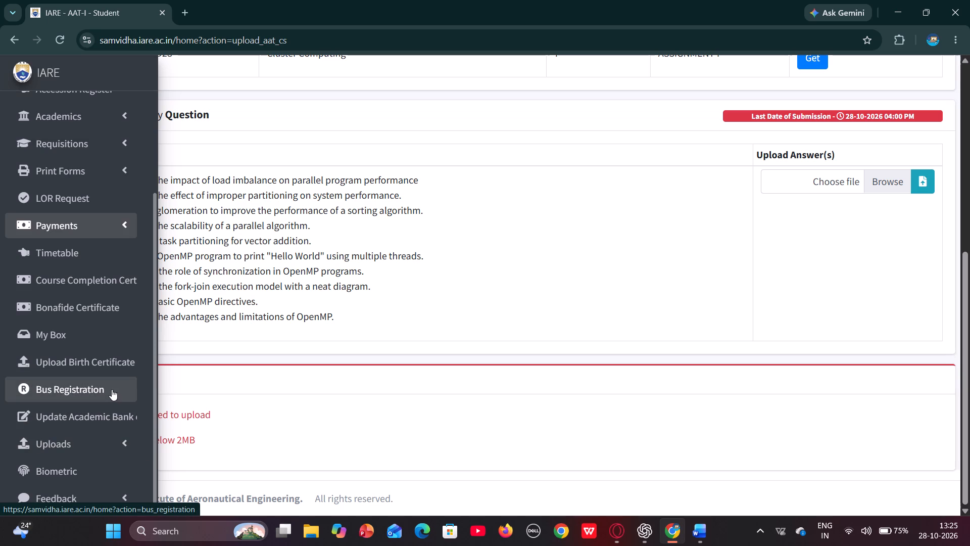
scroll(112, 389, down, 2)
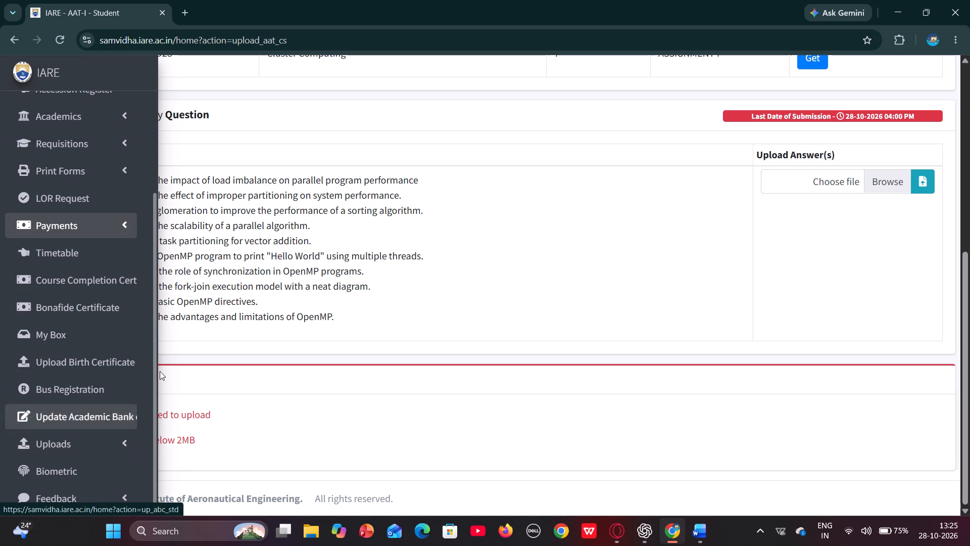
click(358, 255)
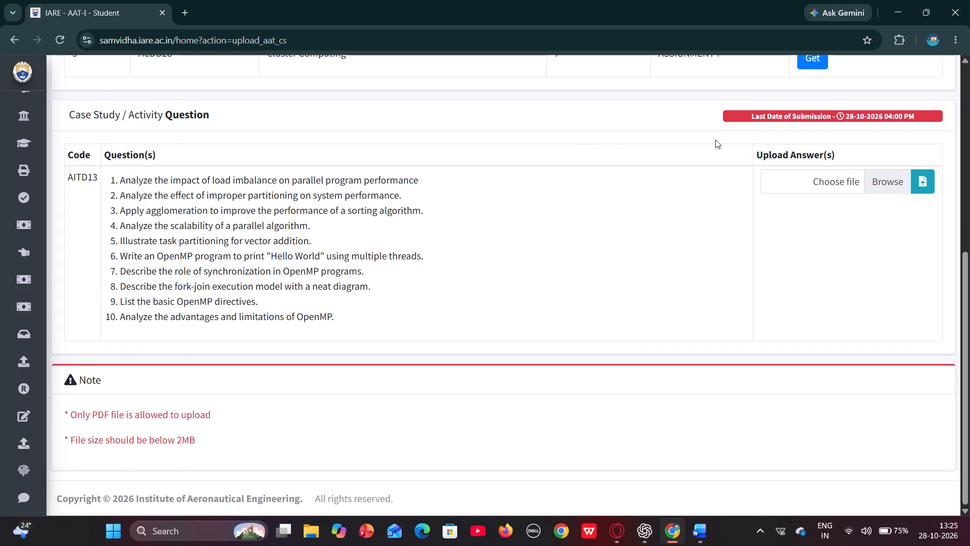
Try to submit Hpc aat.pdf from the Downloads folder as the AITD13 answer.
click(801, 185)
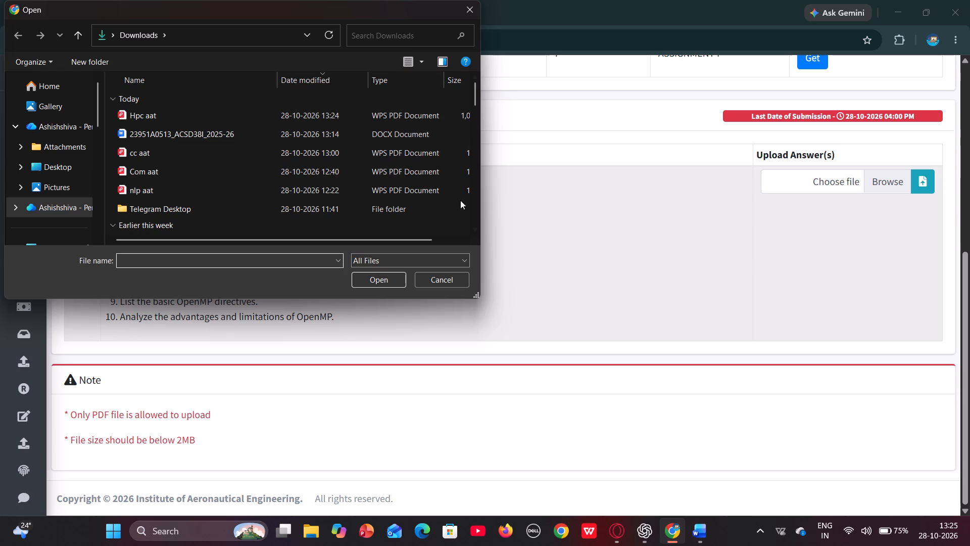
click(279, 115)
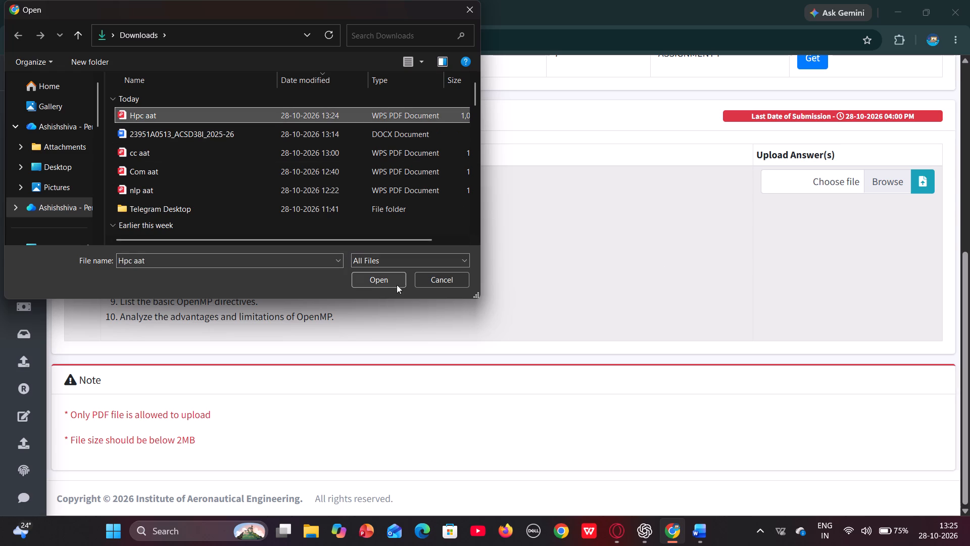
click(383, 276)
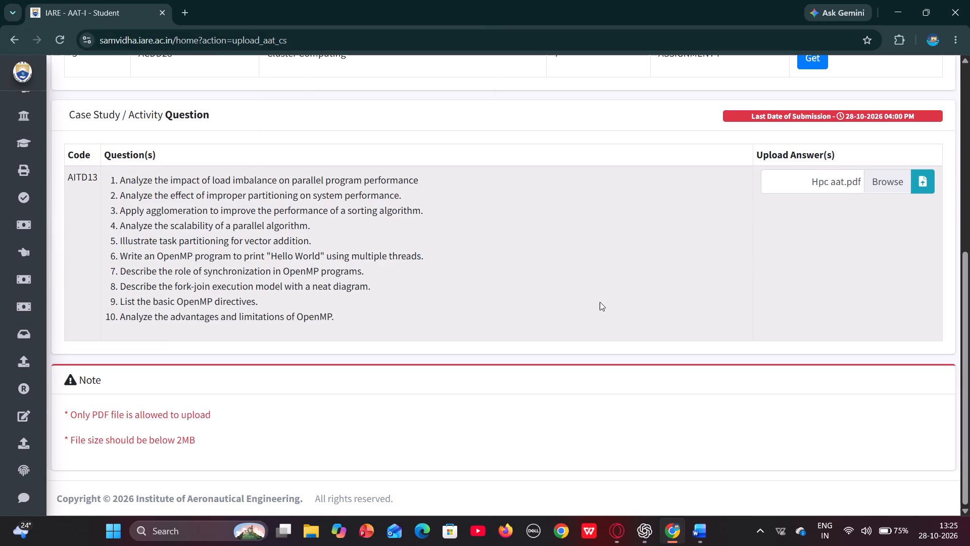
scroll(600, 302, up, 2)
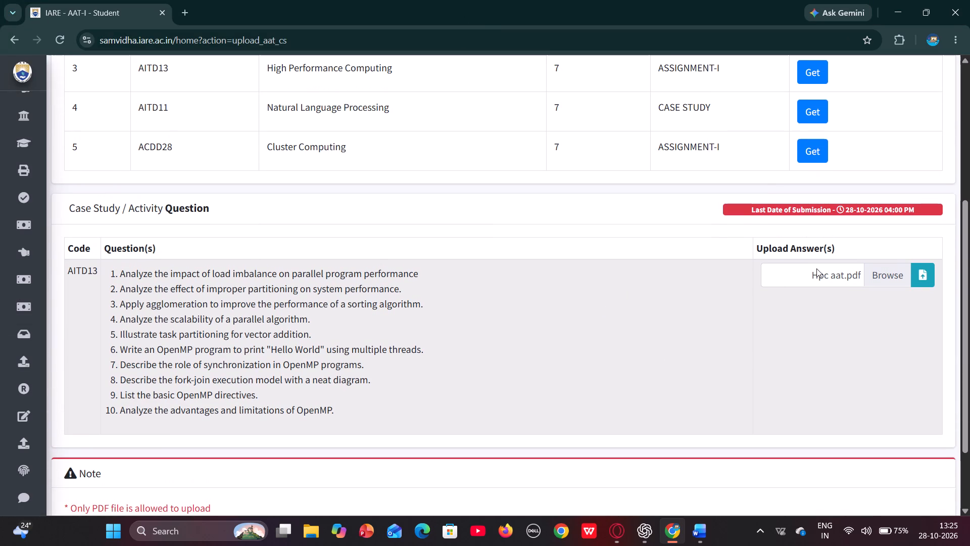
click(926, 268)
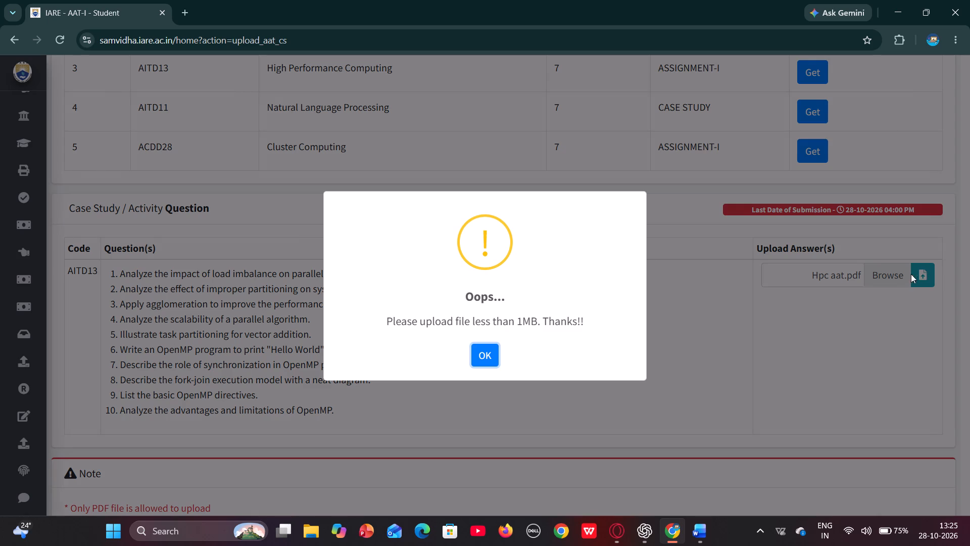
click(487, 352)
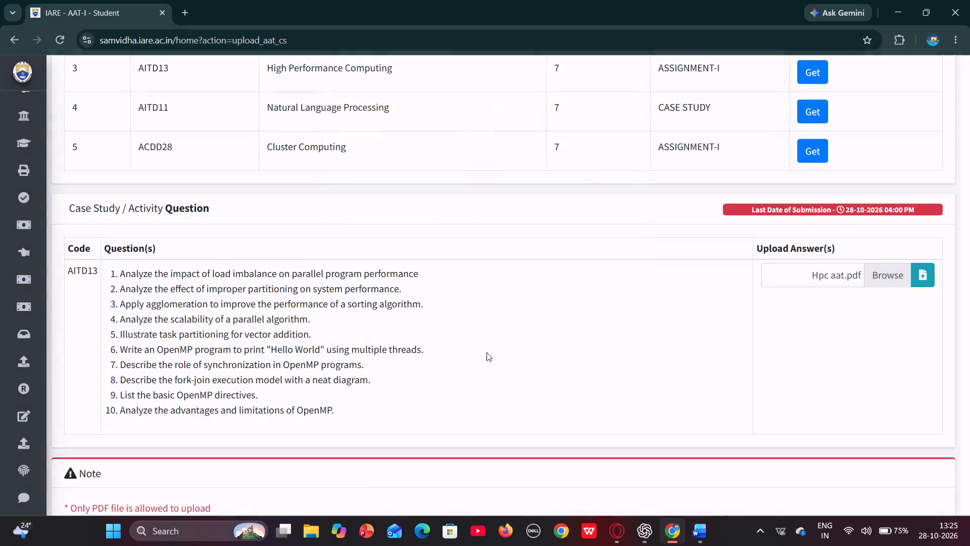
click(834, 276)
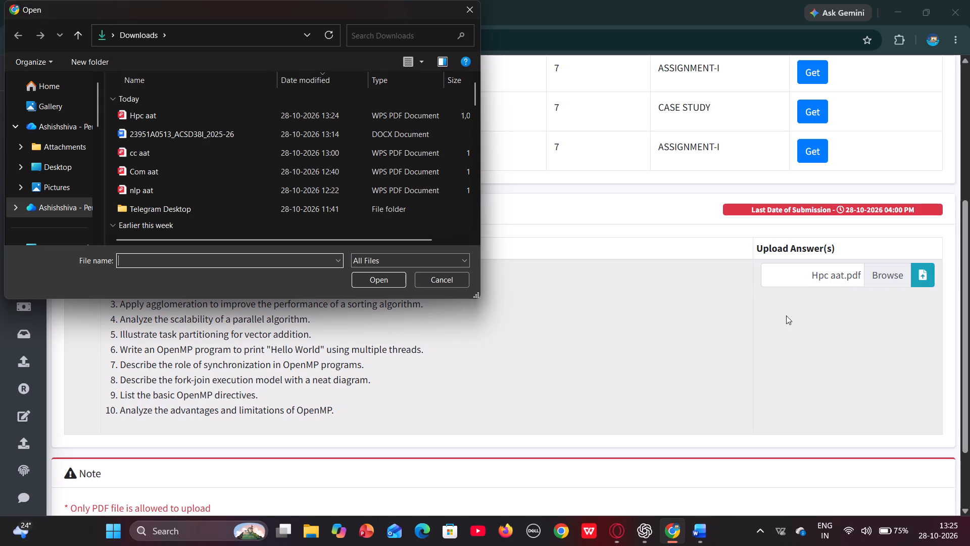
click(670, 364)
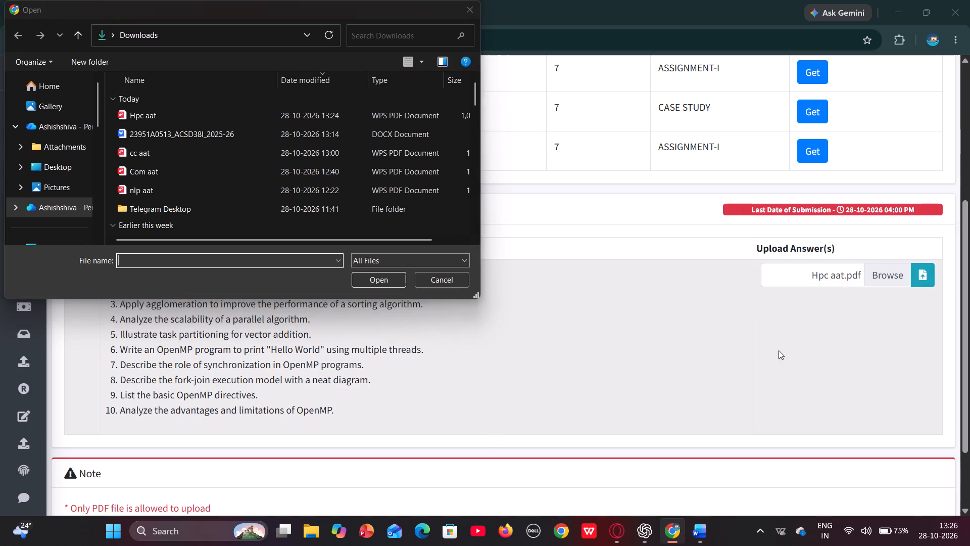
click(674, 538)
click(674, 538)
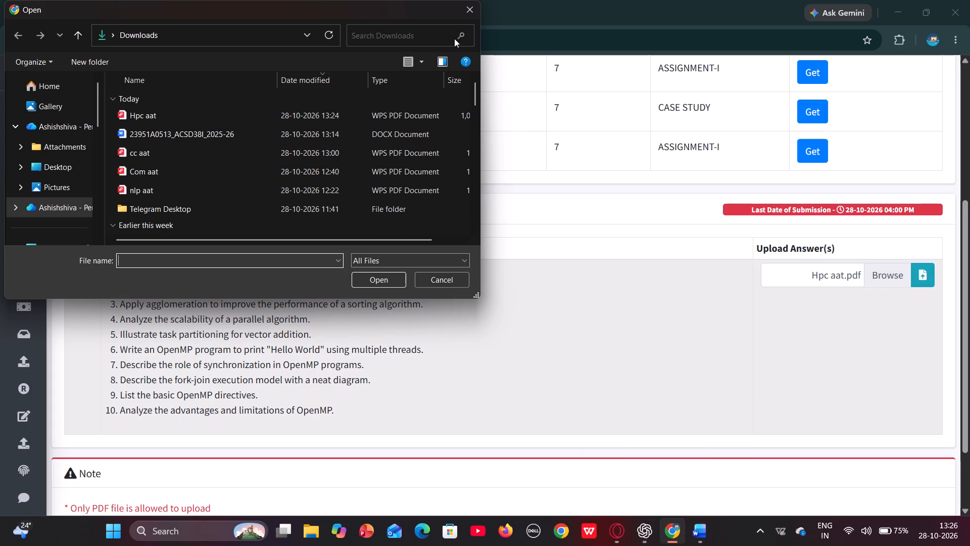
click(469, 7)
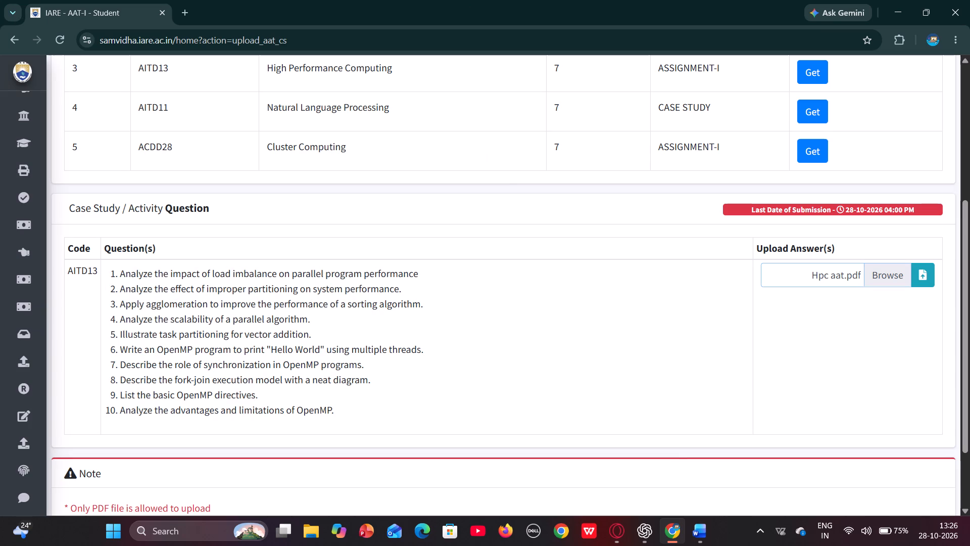
Search the web for "i love pdf converter" in a new browser tab.
click(187, 5)
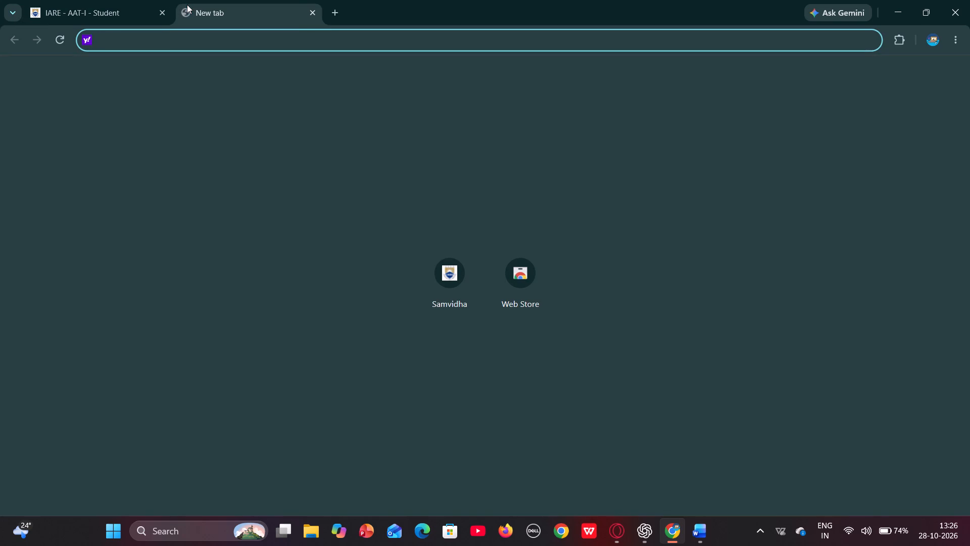
text(i love)
key(space)
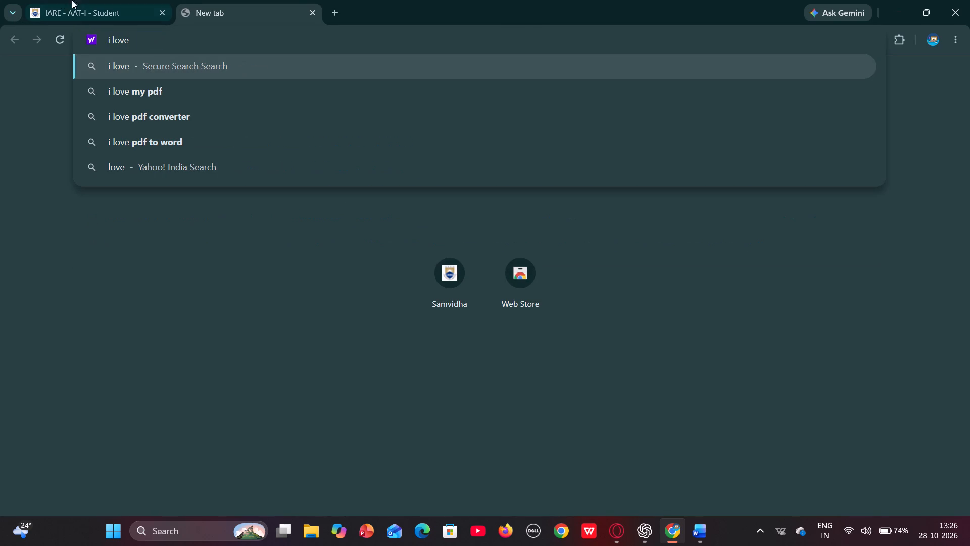
click(151, 112)
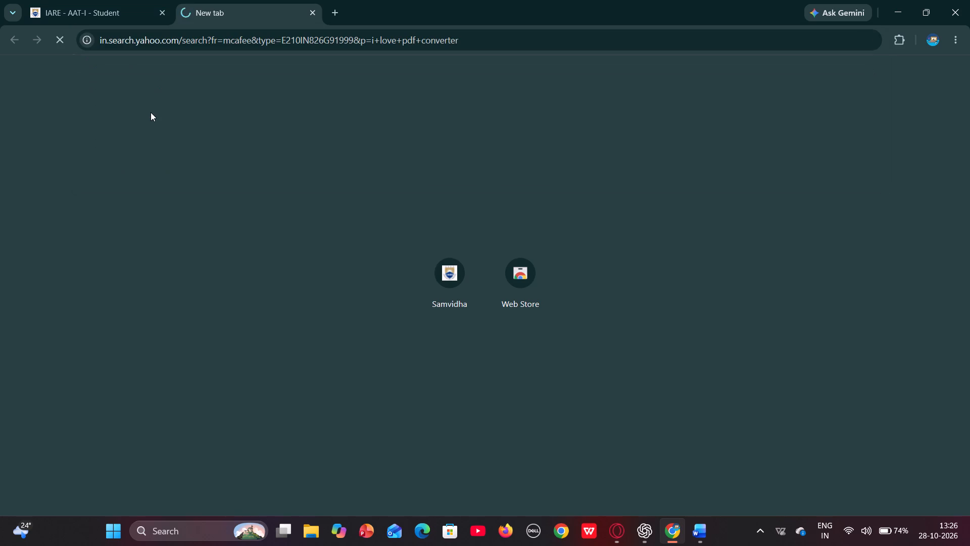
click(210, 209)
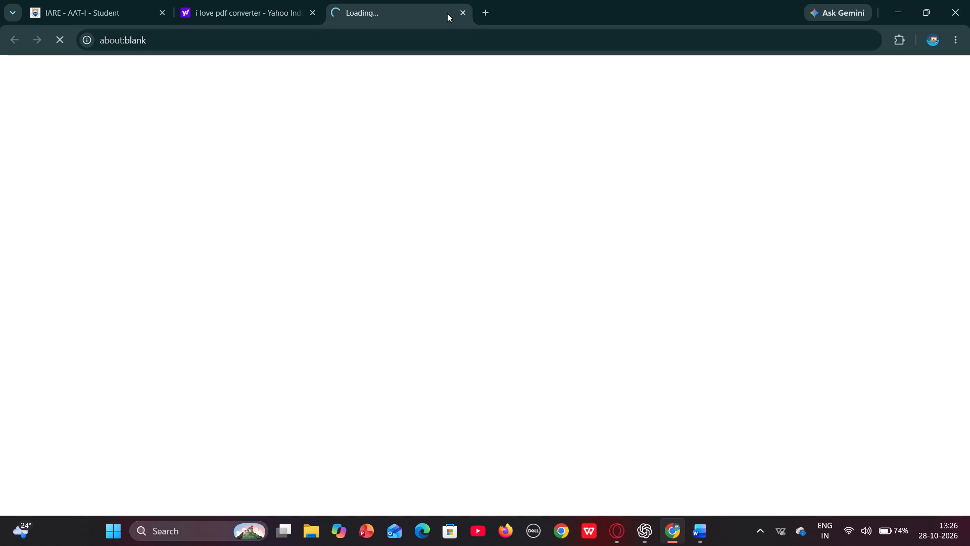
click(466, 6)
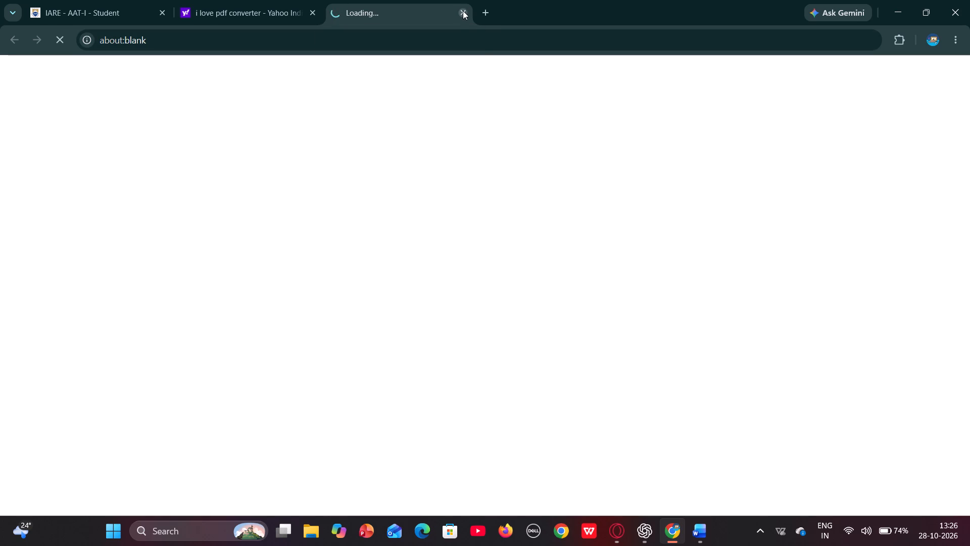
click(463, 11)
Open the iLovePDF website from the search results and go to its Compress PDF tool.
scroll(342, 217, down, 2)
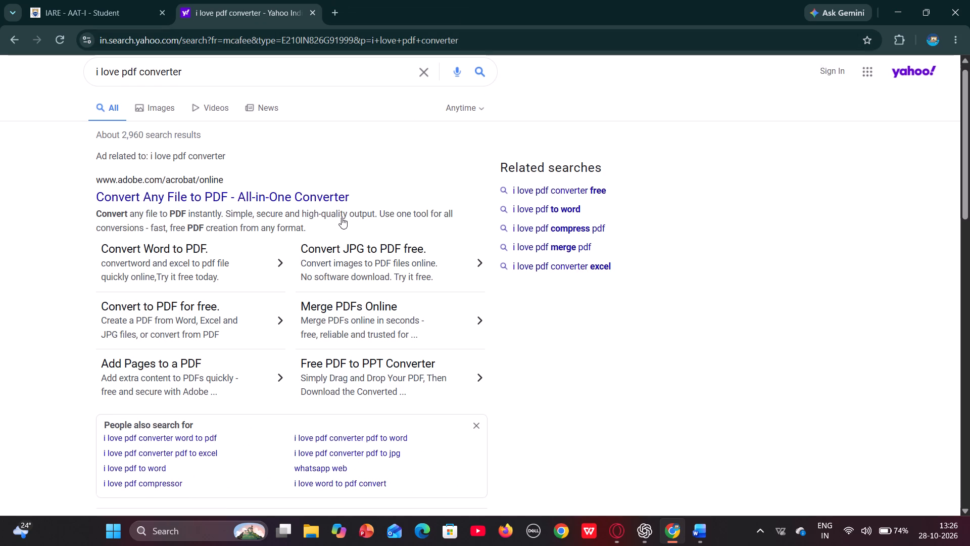
scroll(342, 217, down, 3)
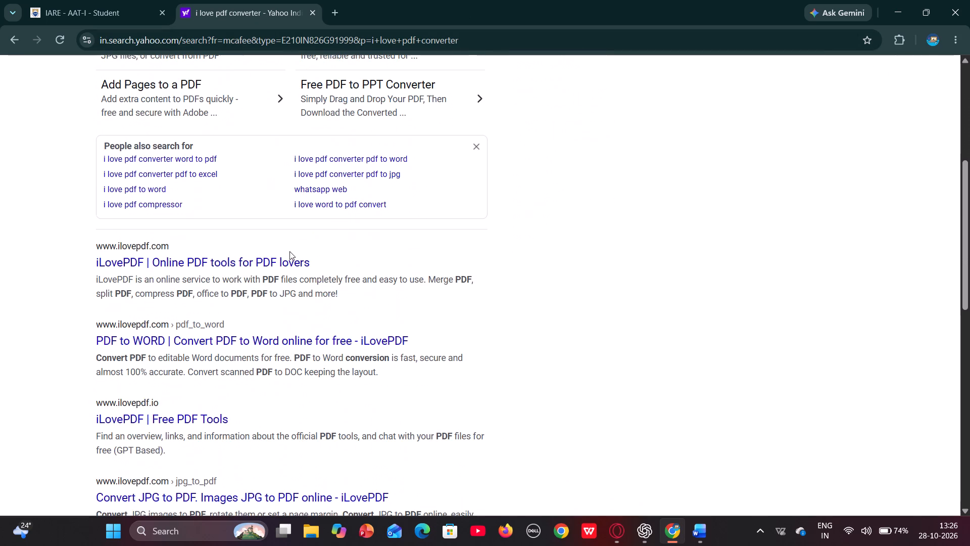
click(287, 255)
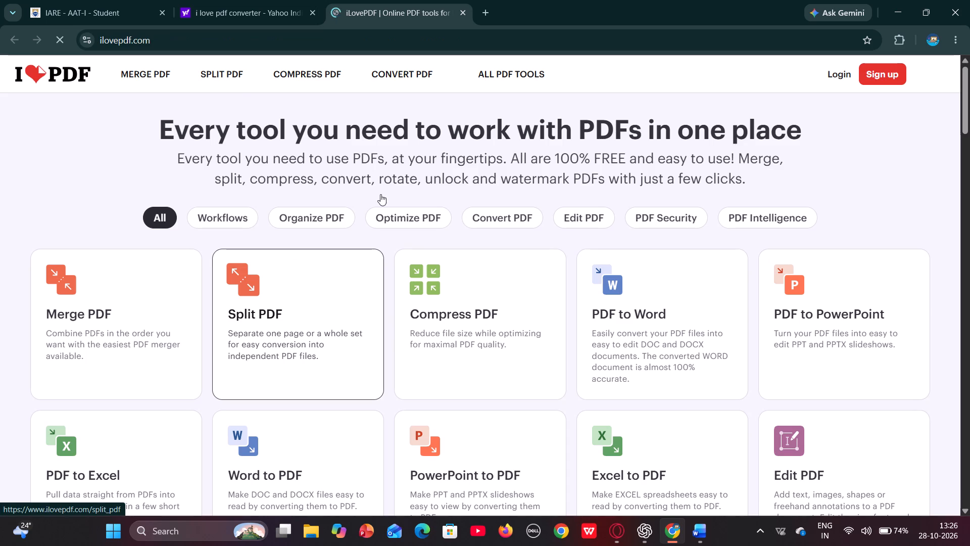
click(423, 328)
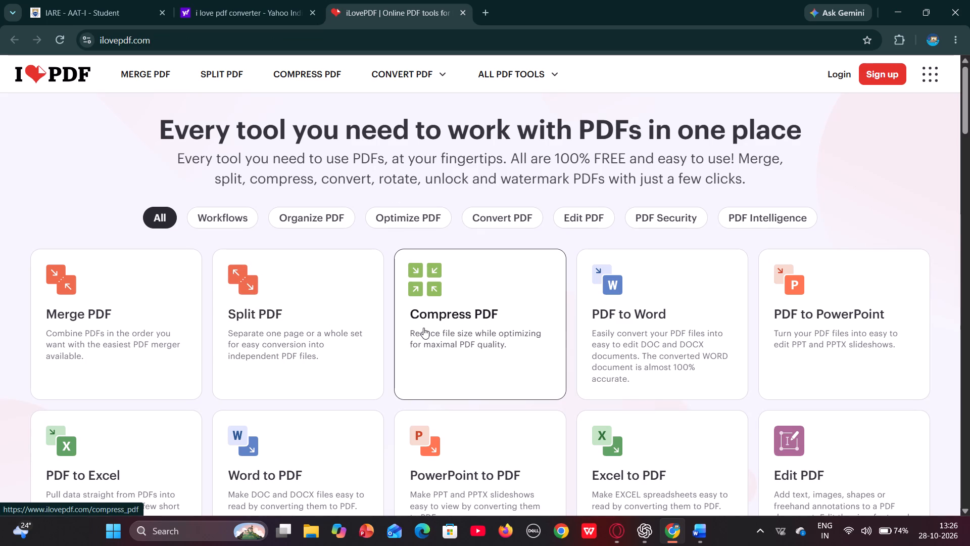
click(519, 221)
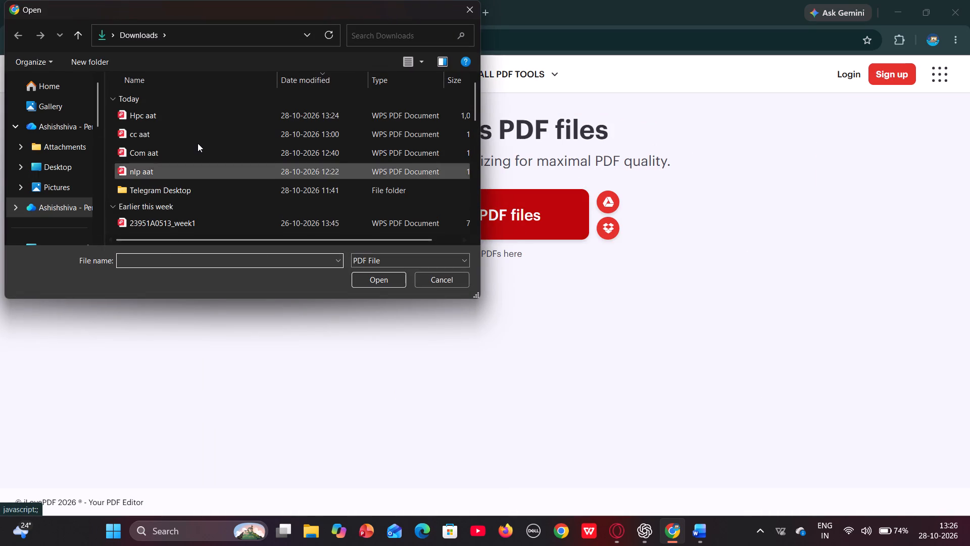
click(191, 117)
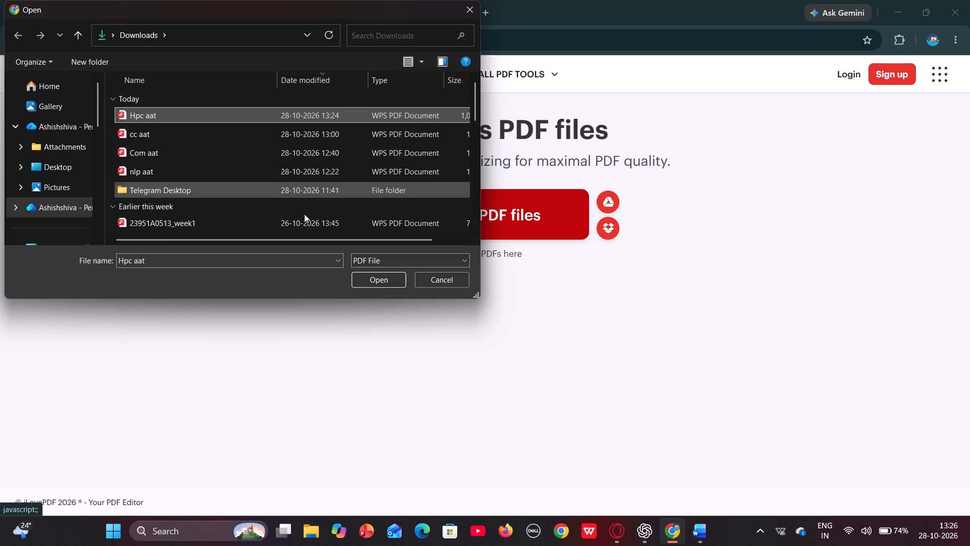
click(373, 280)
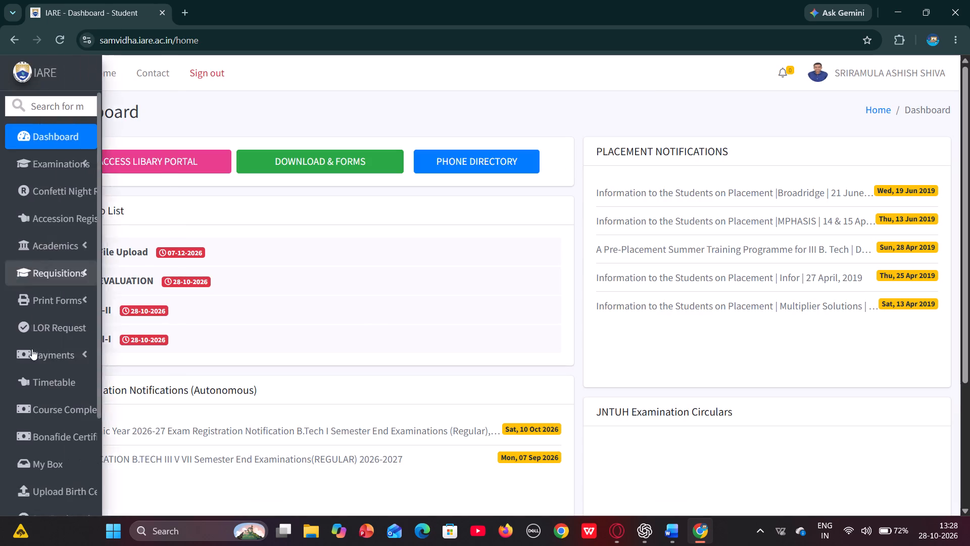
Expand the portal's Uploads section to reach the AAT upload pages.
scroll(53, 435, down, 3)
click(55, 445)
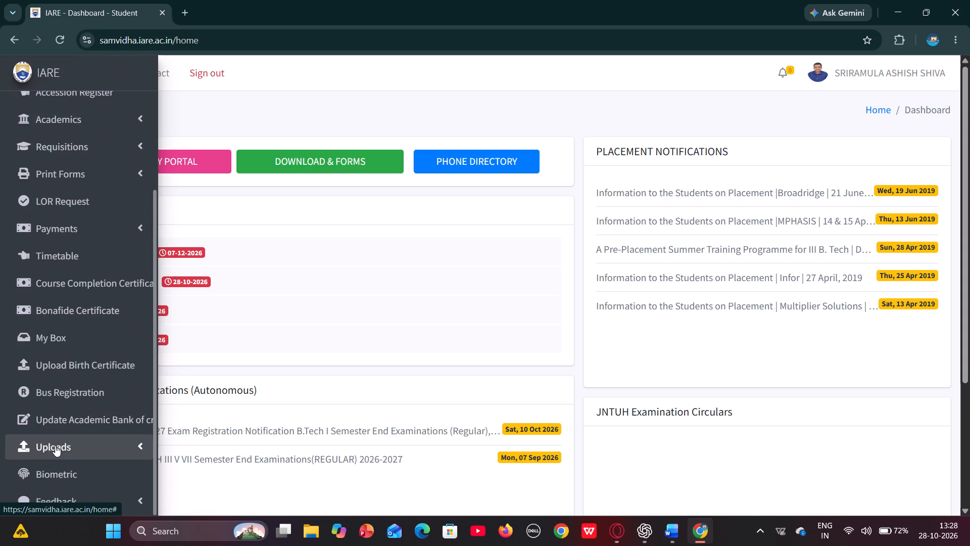
scroll(55, 445, down, 6)
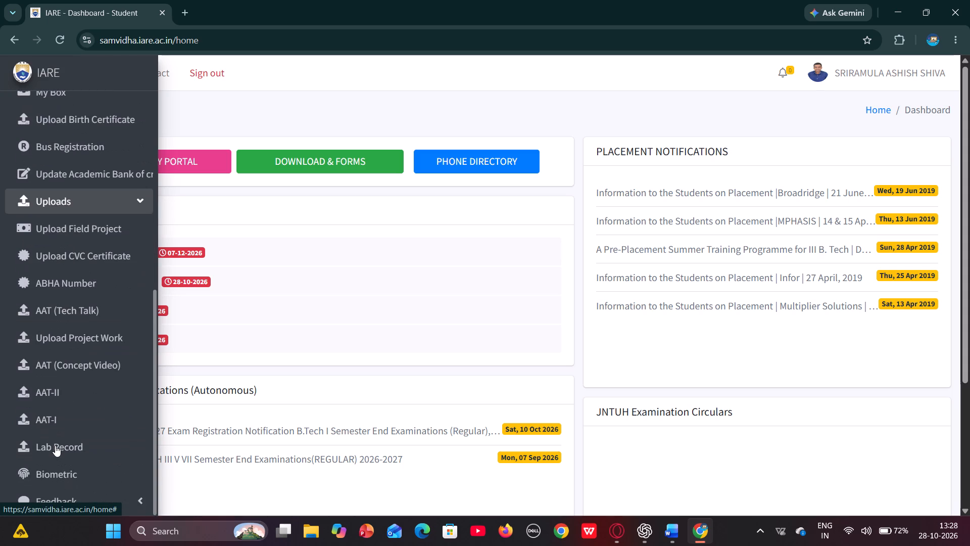